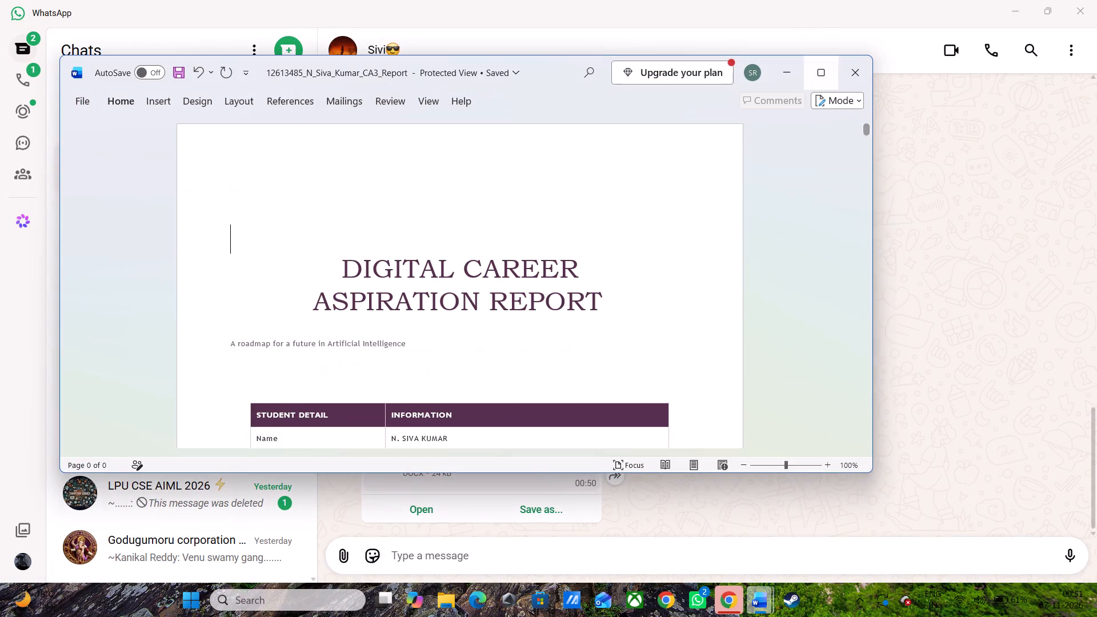
Maximize the Digital Career Aspiration Report window and enable editing of the document.
left_click(828, 81)
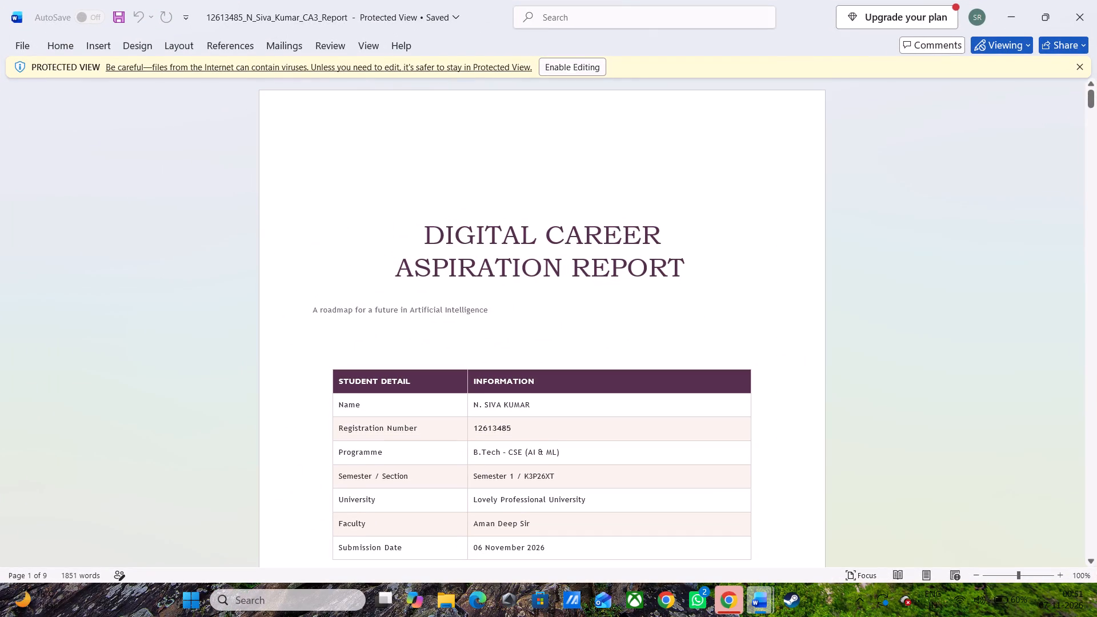
left_click(573, 71)
scroll(573, 71, "down", 20)
scroll(573, 71, "down", 20)
scroll(573, 71, "down", 7)
left_click(573, 71)
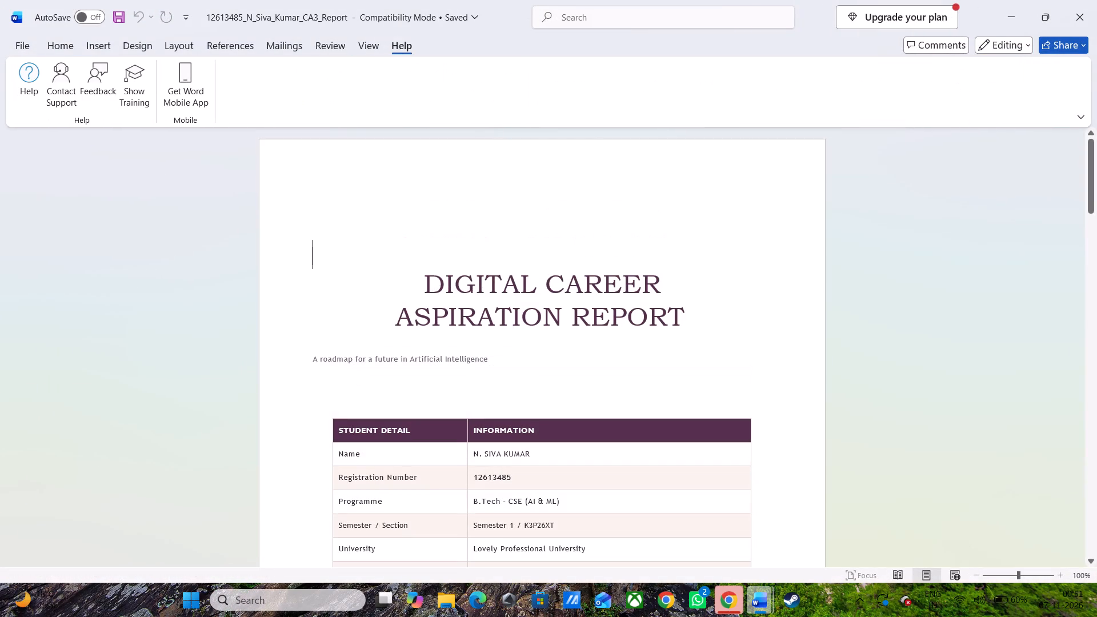
Look through the report's later sections, from the skills roadmap to the conclusion, for a place to add a screenshot.
scroll(618, 242, "down", 15)
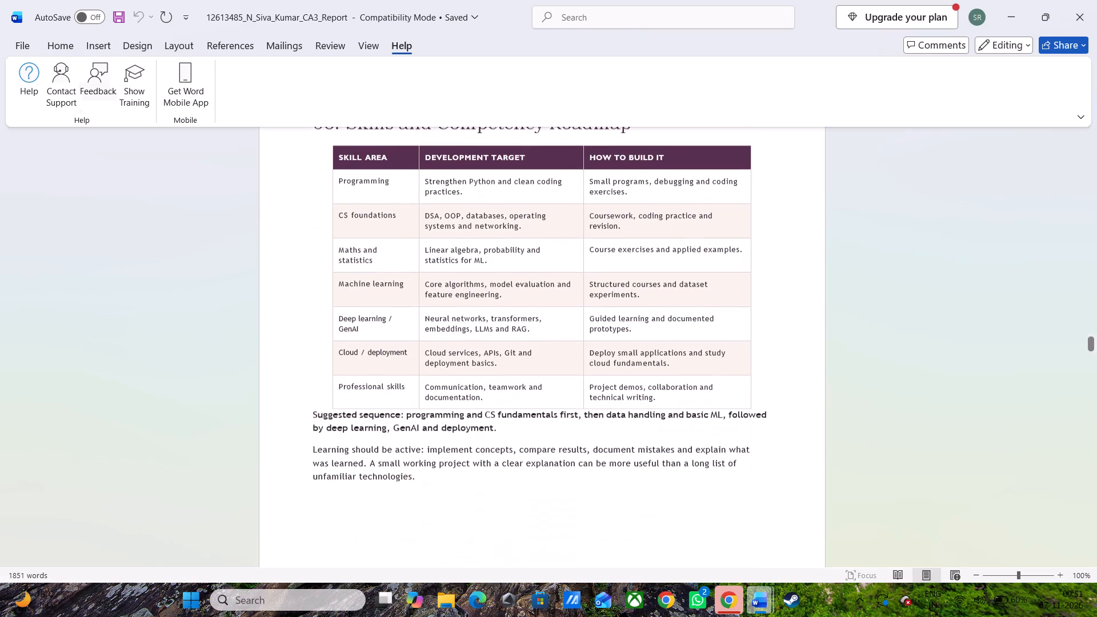
left_click(96, 38)
scroll(290, 337, "down", 4)
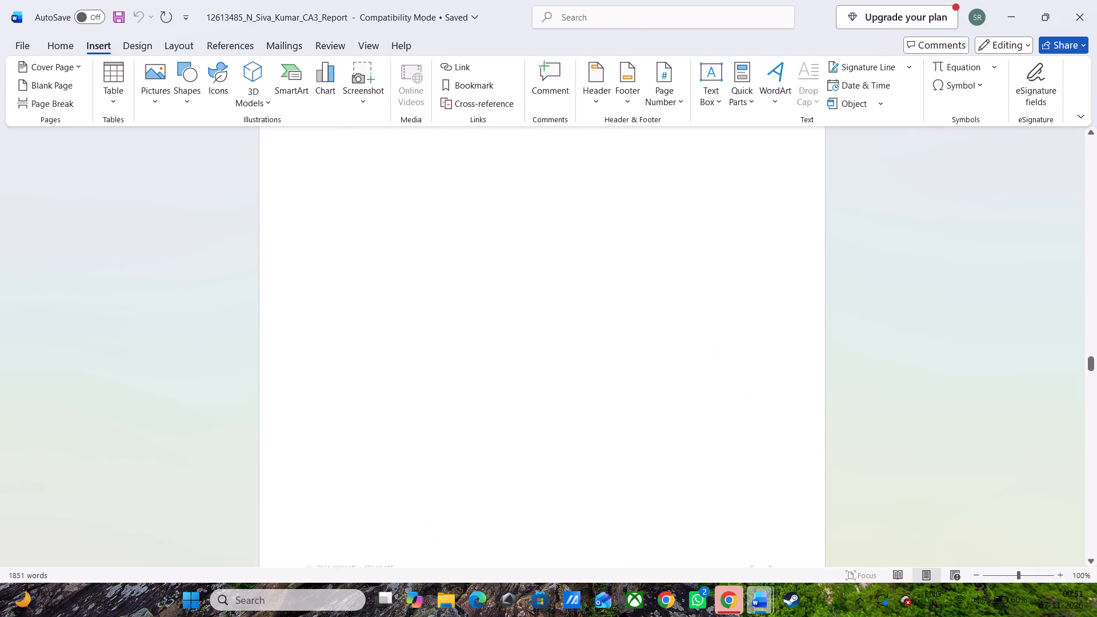
scroll(290, 337, "down", 20)
scroll(290, 337, "up", 7)
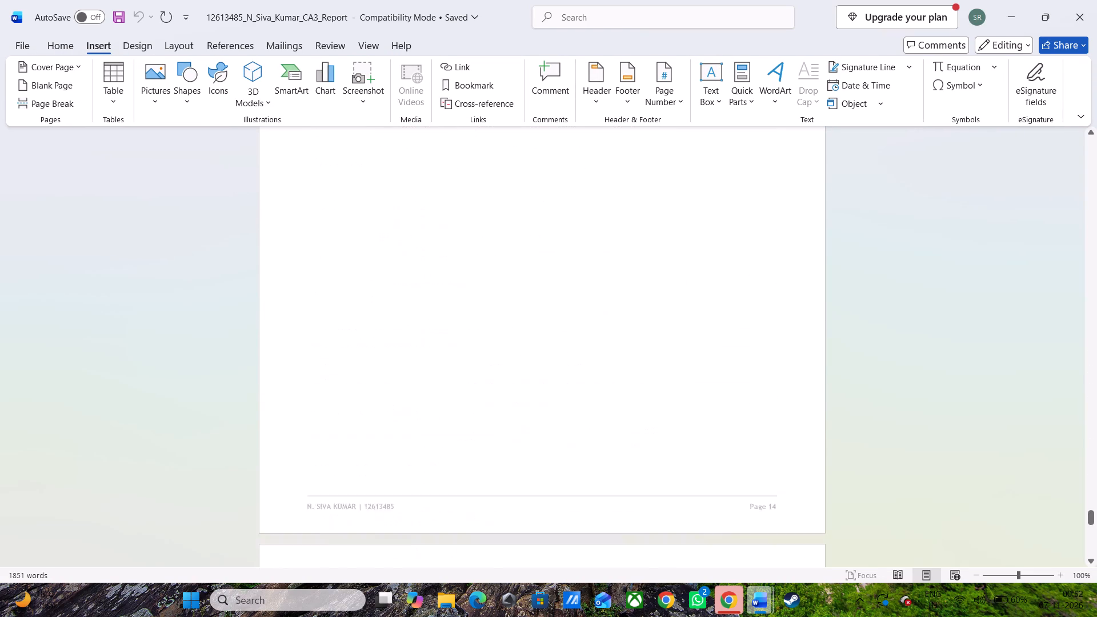
scroll(290, 337, "up", 4)
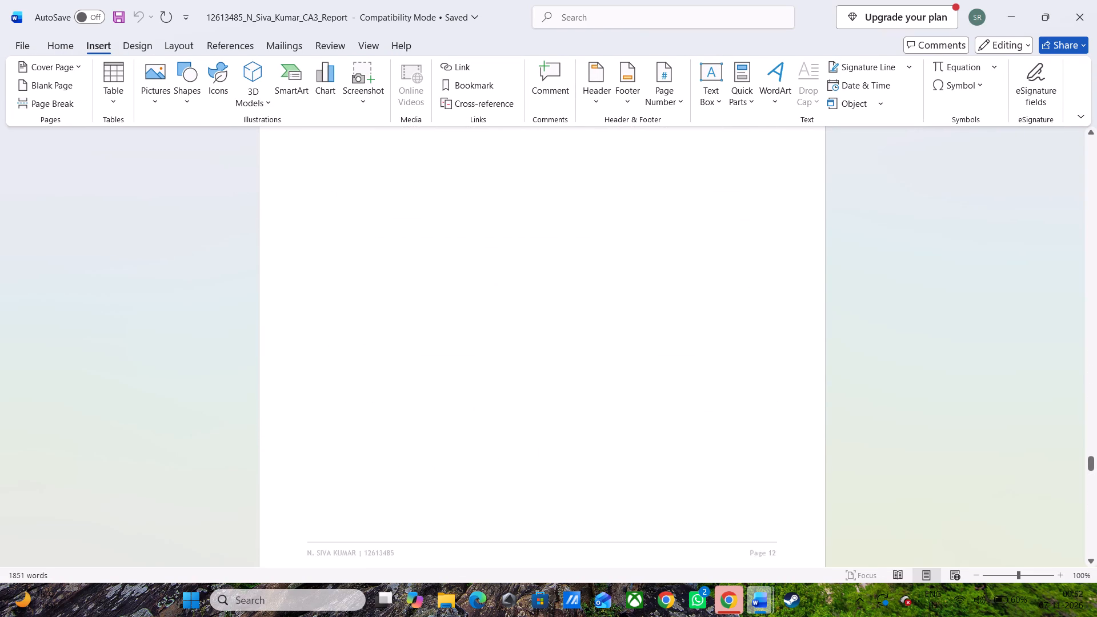
scroll(290, 337, "up", 1)
scroll(290, 337, "down", 5)
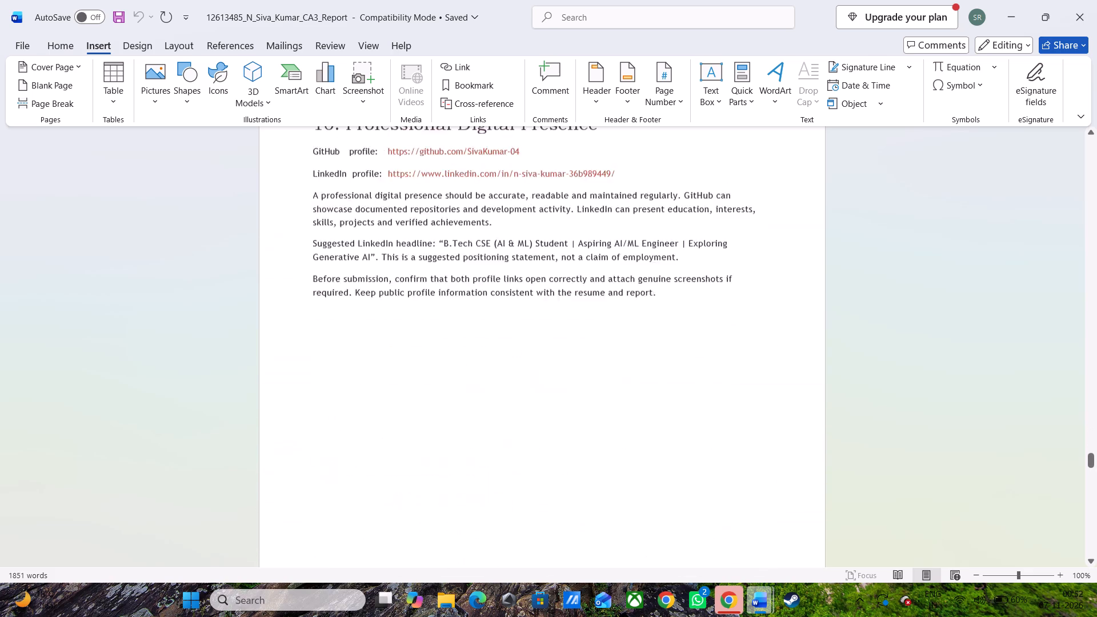
scroll(290, 337, "down", 4)
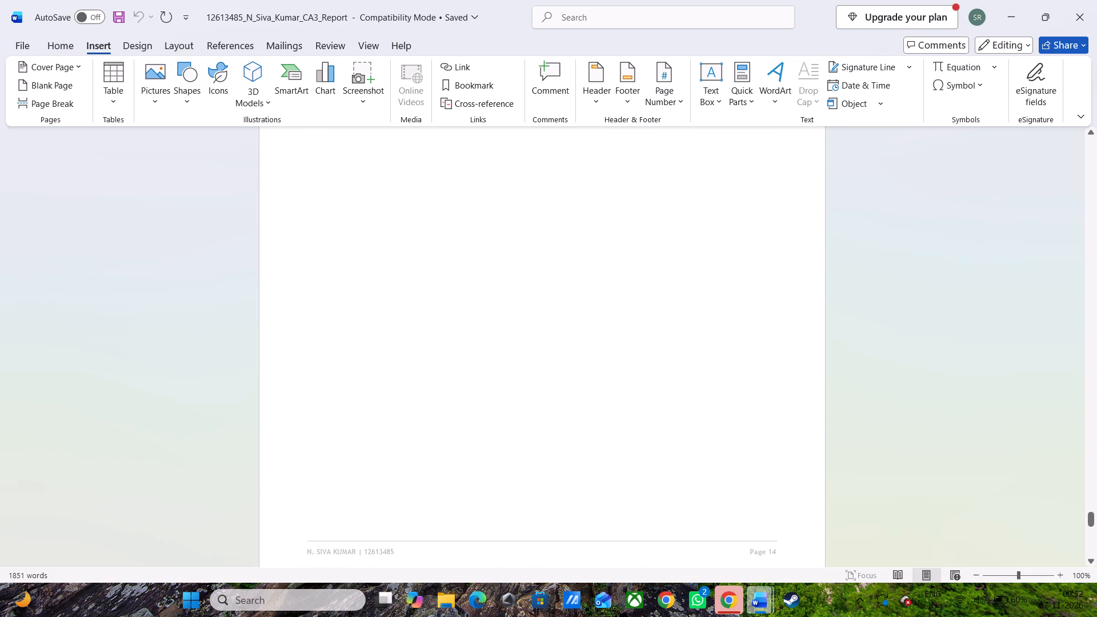
scroll(290, 337, "down", 1)
scroll(290, 337, "up", 1)
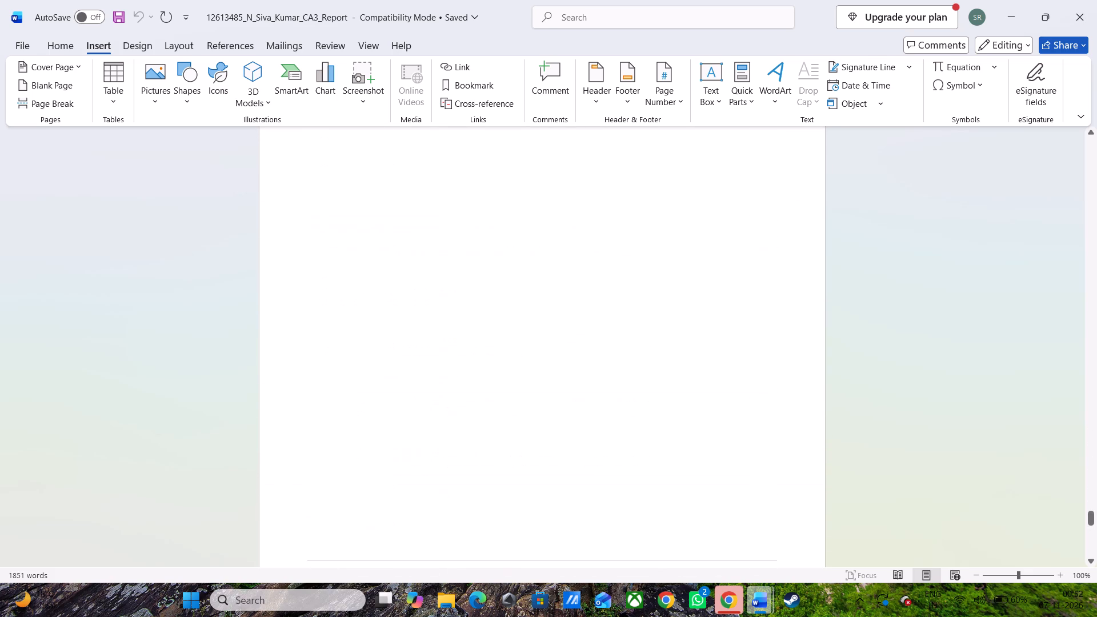
scroll(290, 337, "up", 1)
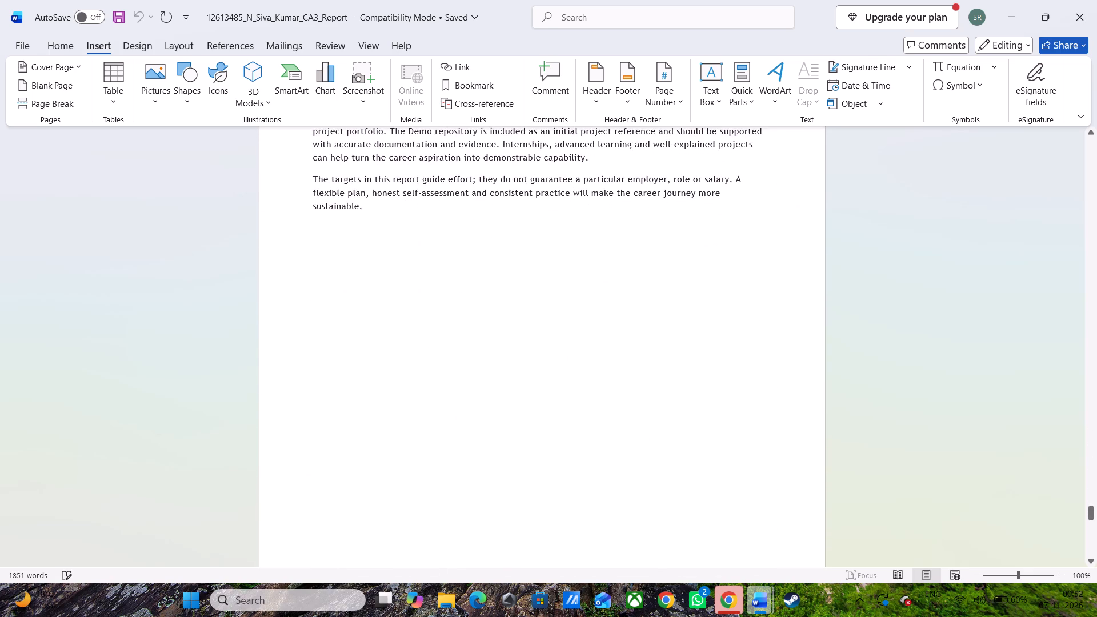
left_click(318, 241)
key("Down")
scroll(323, 281, "up", 2)
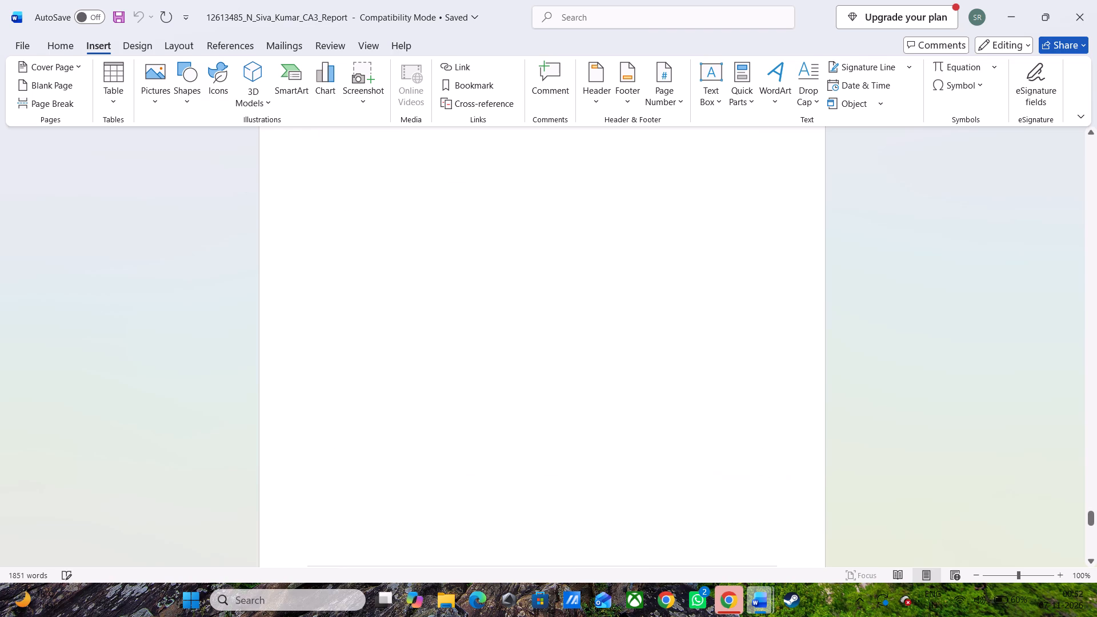
scroll(326, 298, "up", 6)
scroll(326, 298, "down", 1)
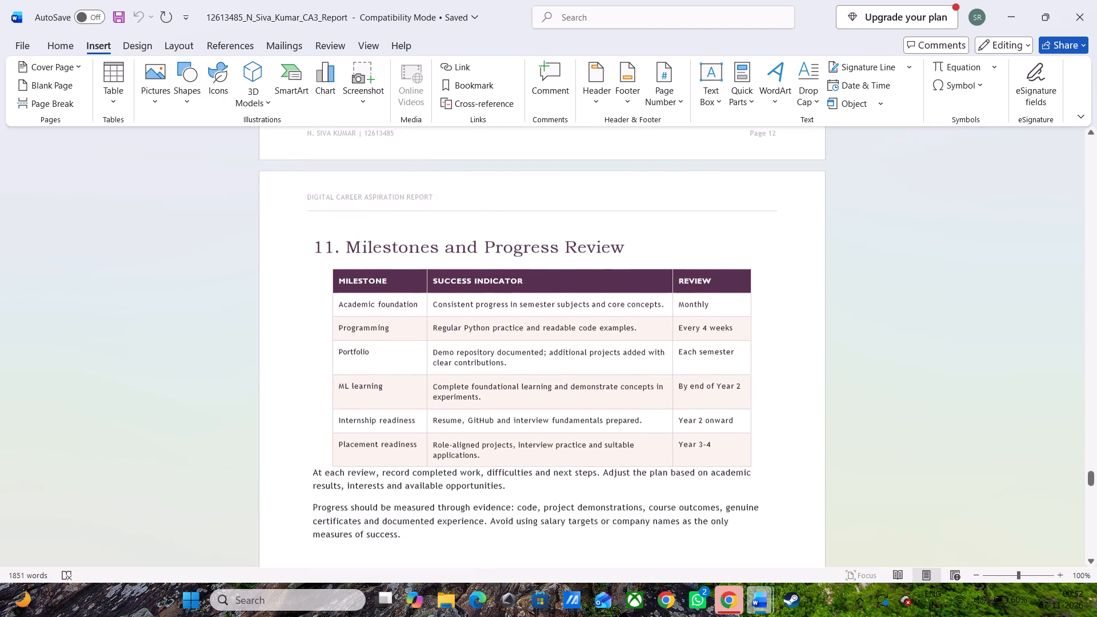
scroll(326, 298, "down", 2)
scroll(326, 298, "up", 1)
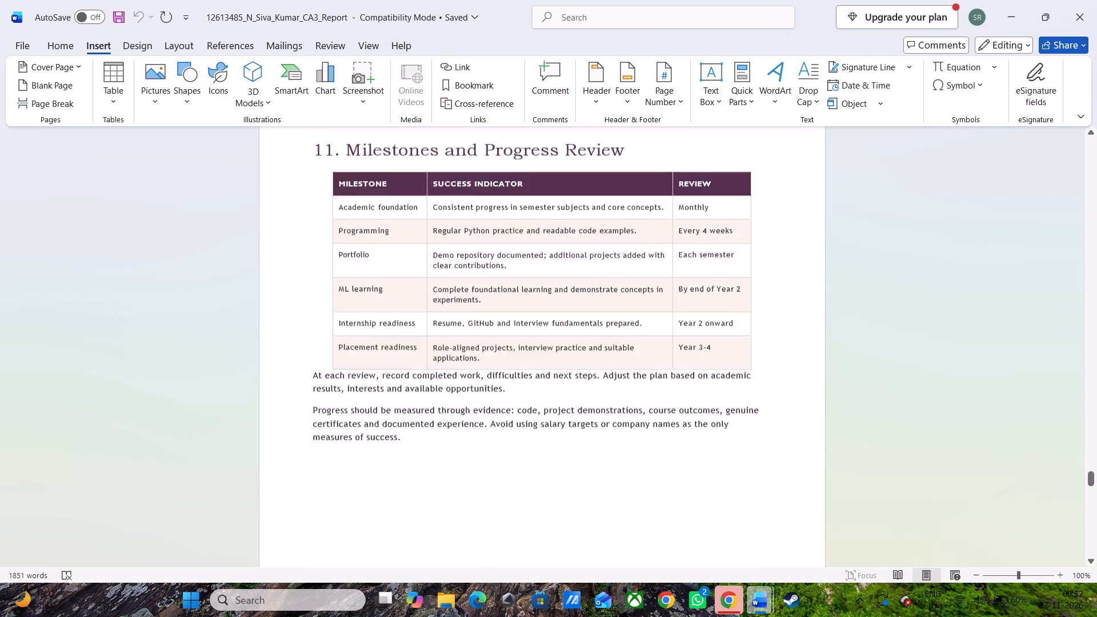
scroll(326, 298, "up", 6)
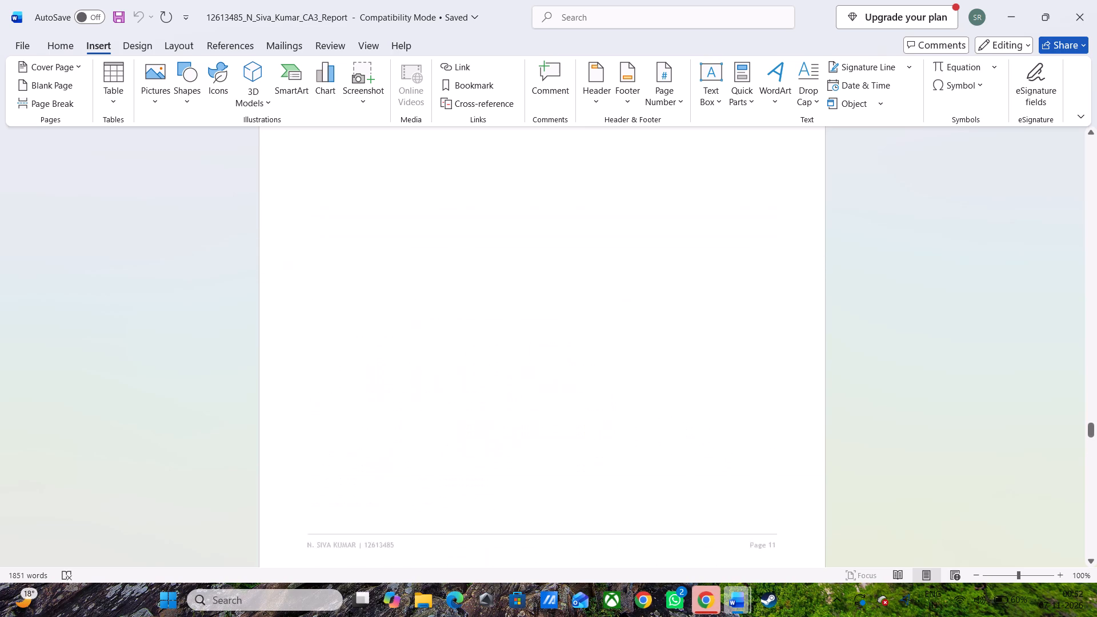
scroll(326, 298, "up", 1)
scroll(326, 298, "down", 1)
scroll(326, 298, "up", 2)
scroll(326, 298, "down", 1)
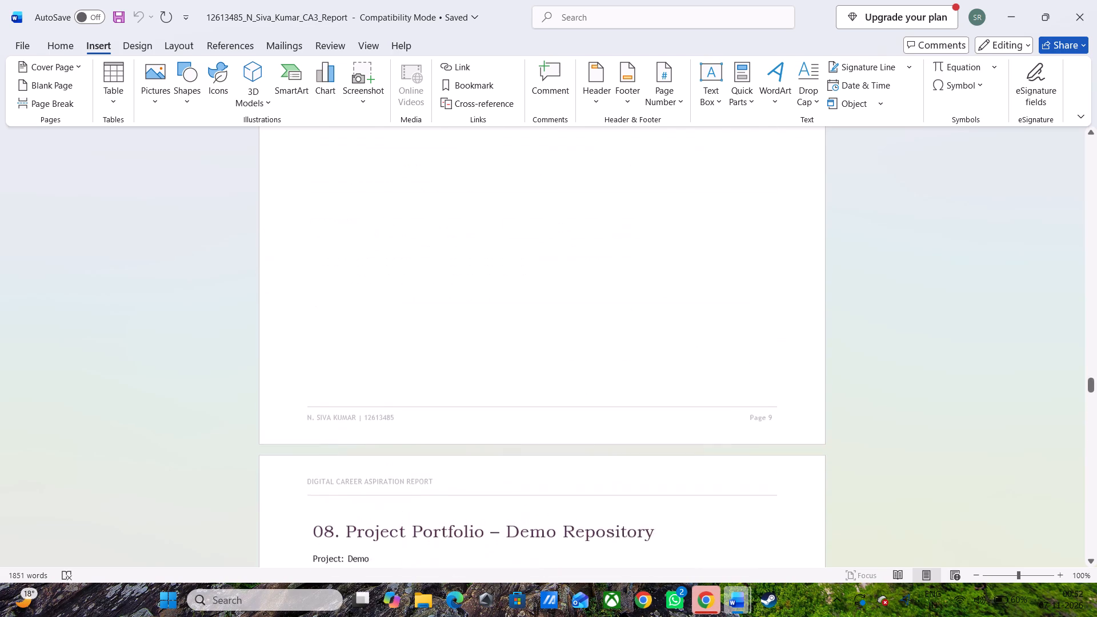
scroll(326, 298, "down", 2)
scroll(326, 298, "up", 2)
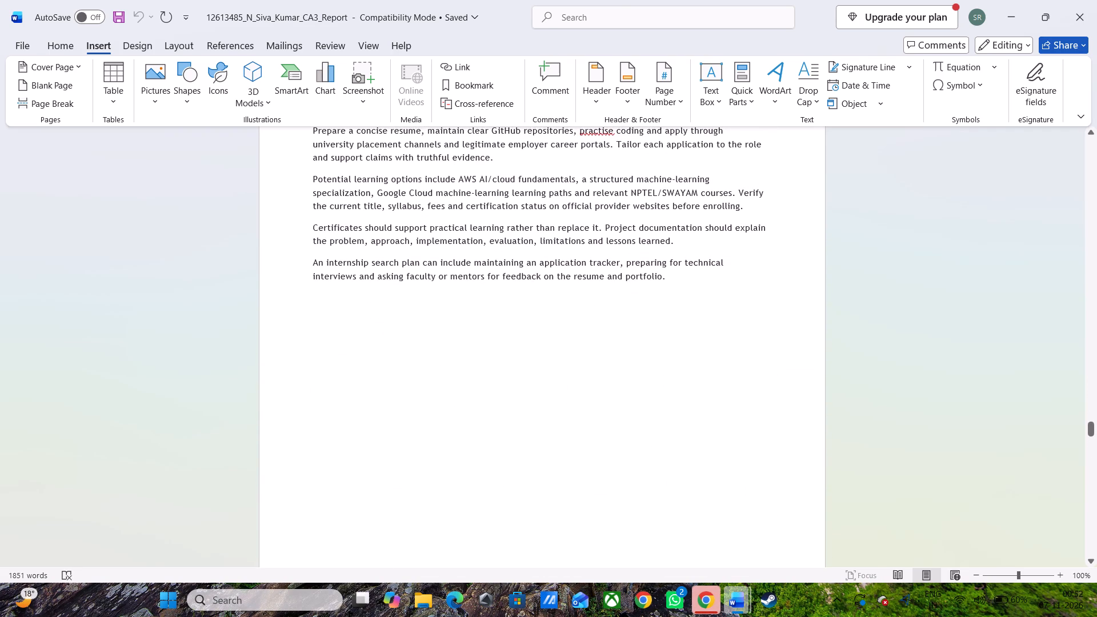
left_click(330, 318)
left_click(330, 318)
left_click(330, 318)
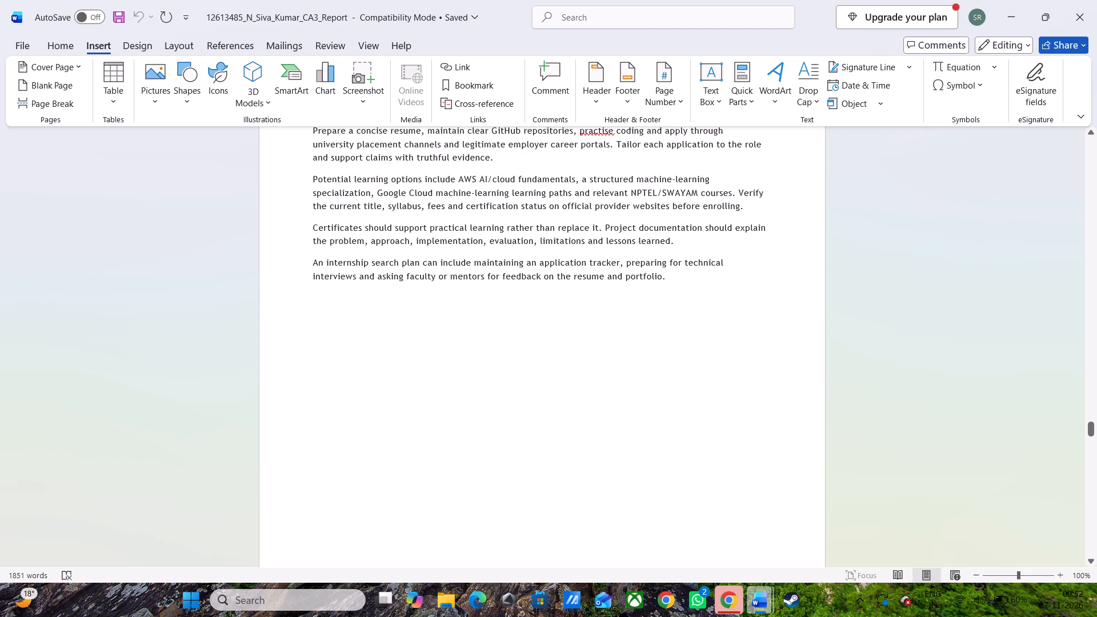
key("Right")
key("Right")
key("Right")
key("Right")
key("Right")
key("Right")
key("Right")
key("Right")
key("Right")
key("Right")
key("Right")
key("Right")
key("Right")
key("Right")
key("Right")
key("Right")
key("Right")
key("Right")
key("Right")
key("Right")
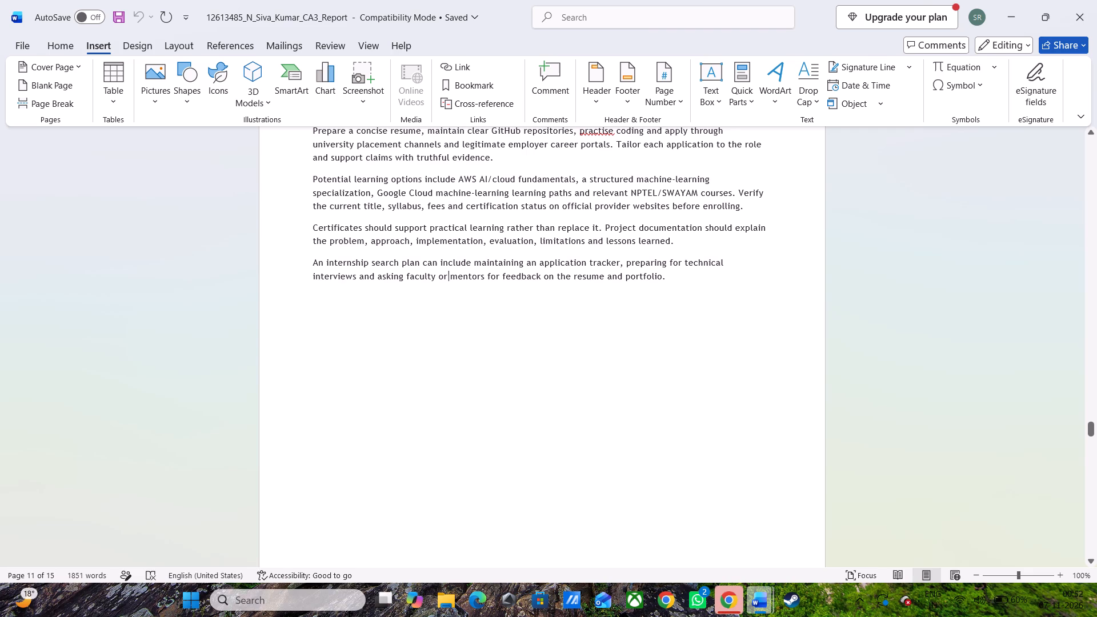
key("Right")
key("Right")
key("Right")
key("Right")
key("Right")
key("Right")
key("Right")
key("Right")
key("Right")
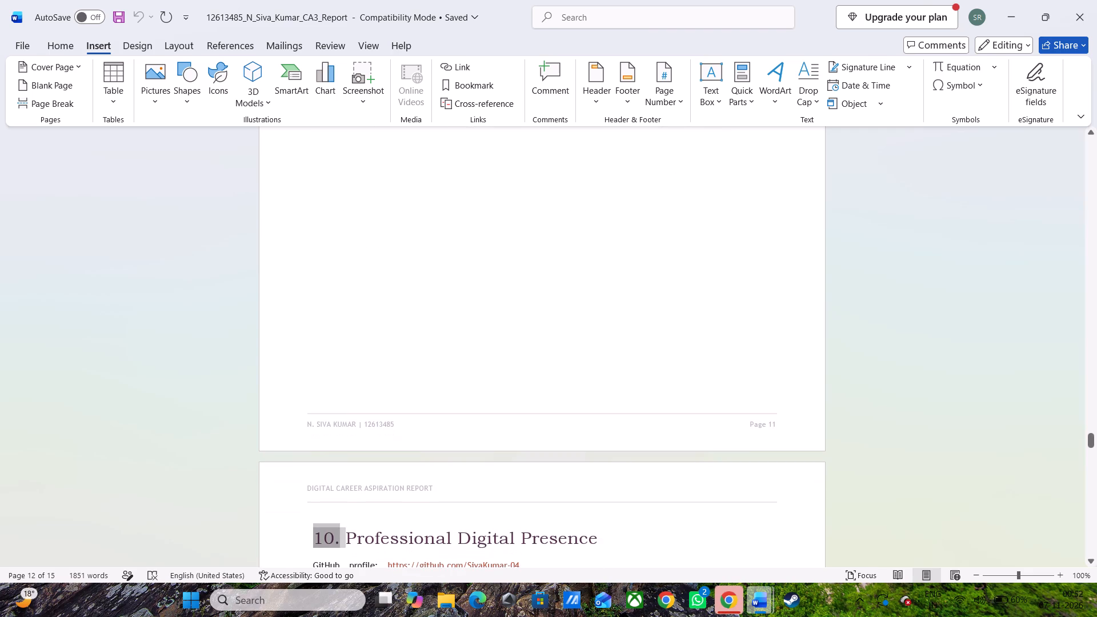
left_click(152, 86)
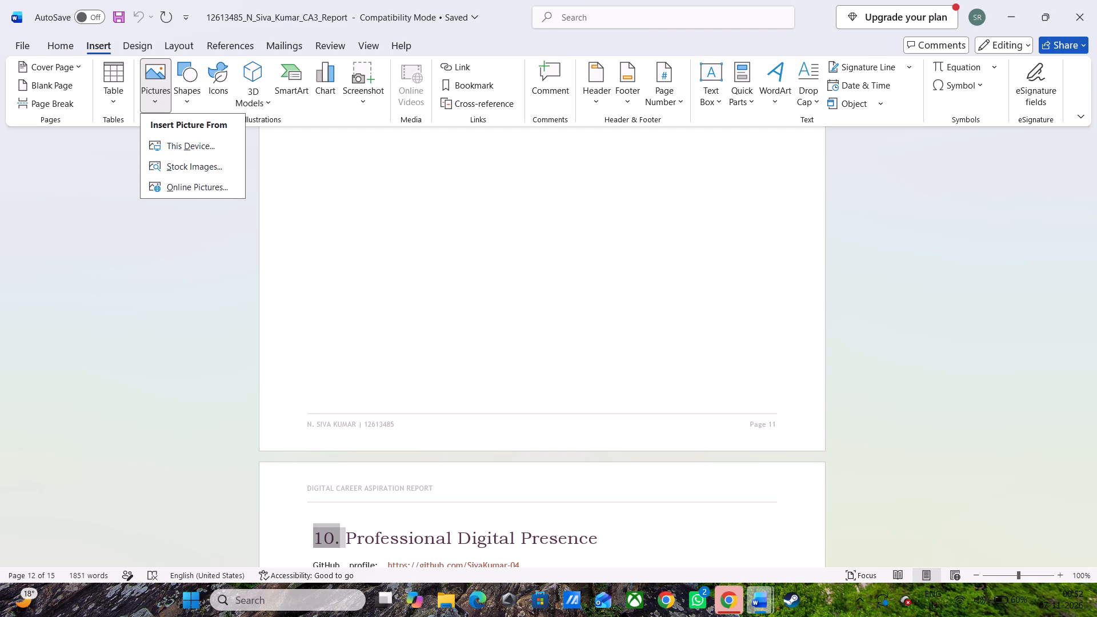
left_click(170, 145)
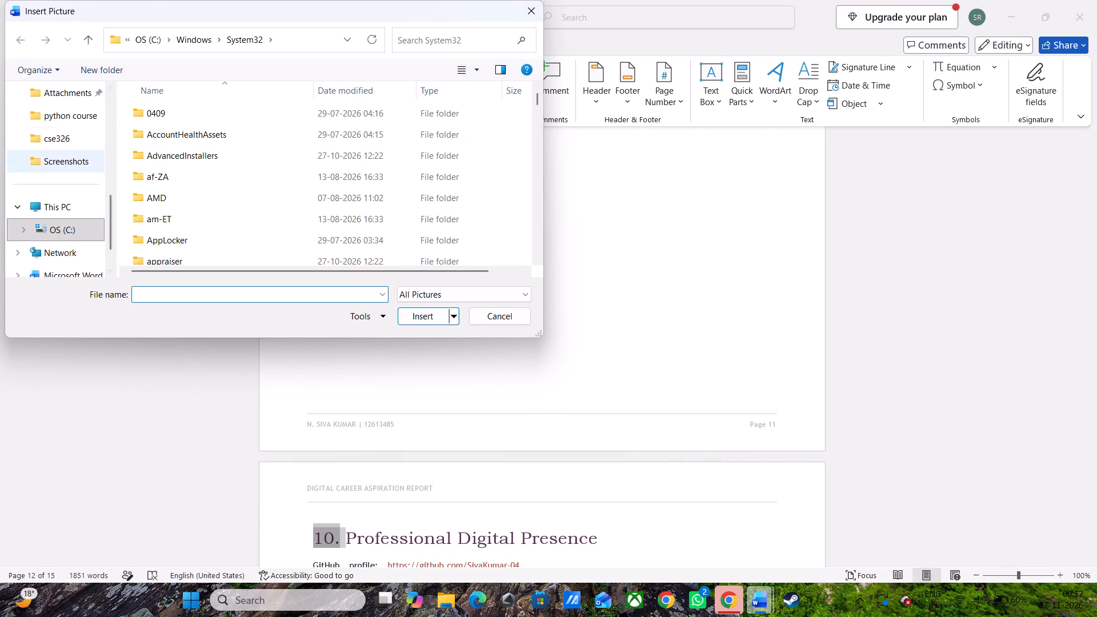
scroll(48, 202, "up", 7)
left_click(38, 115)
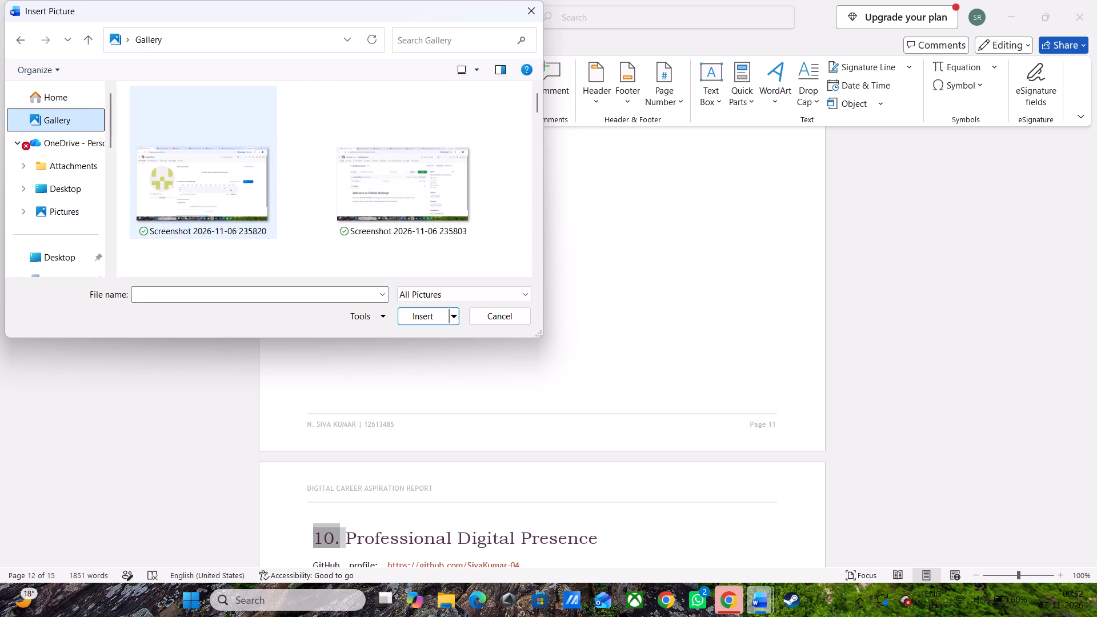
scroll(493, 185, "down", 1)
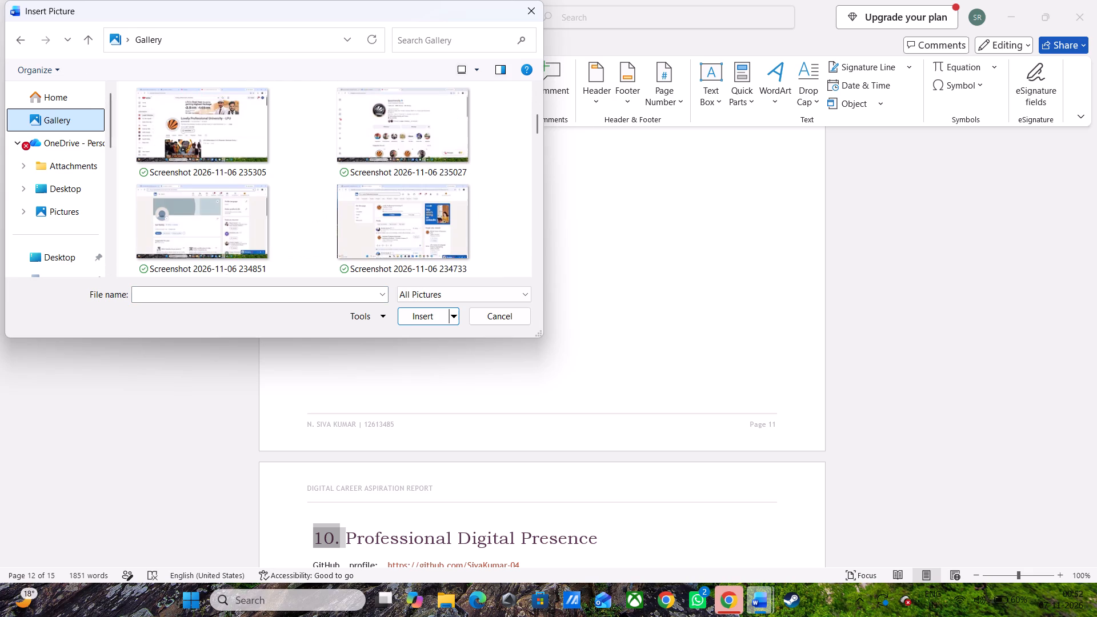
scroll(493, 185, "down", 1)
scroll(493, 185, "up", 3)
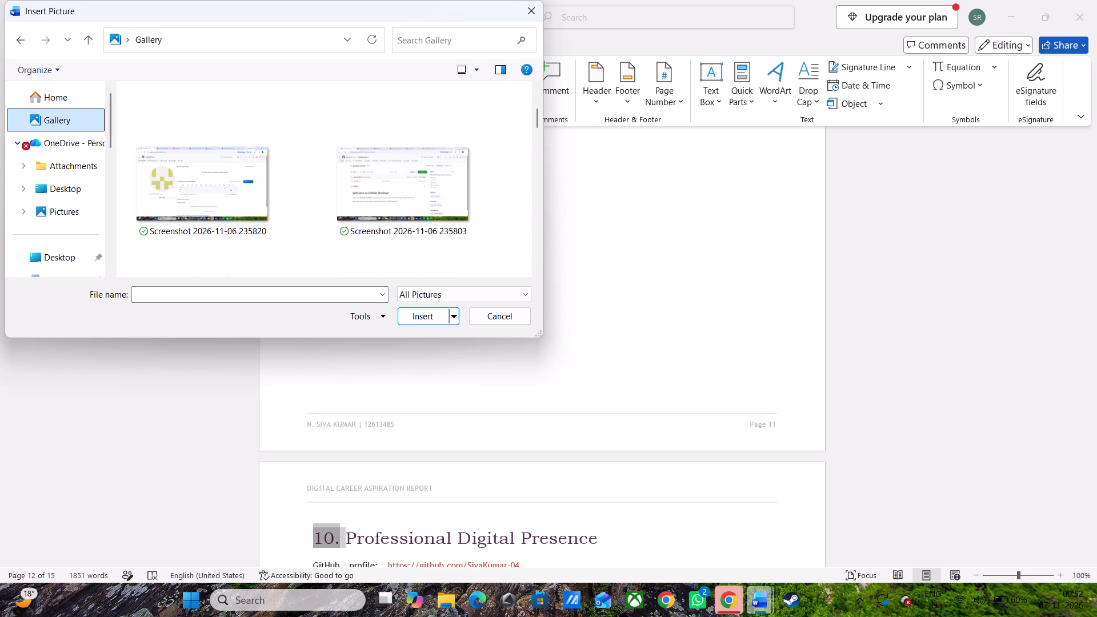
scroll(493, 185, "up", 6, "ctrl")
left_click(227, 146)
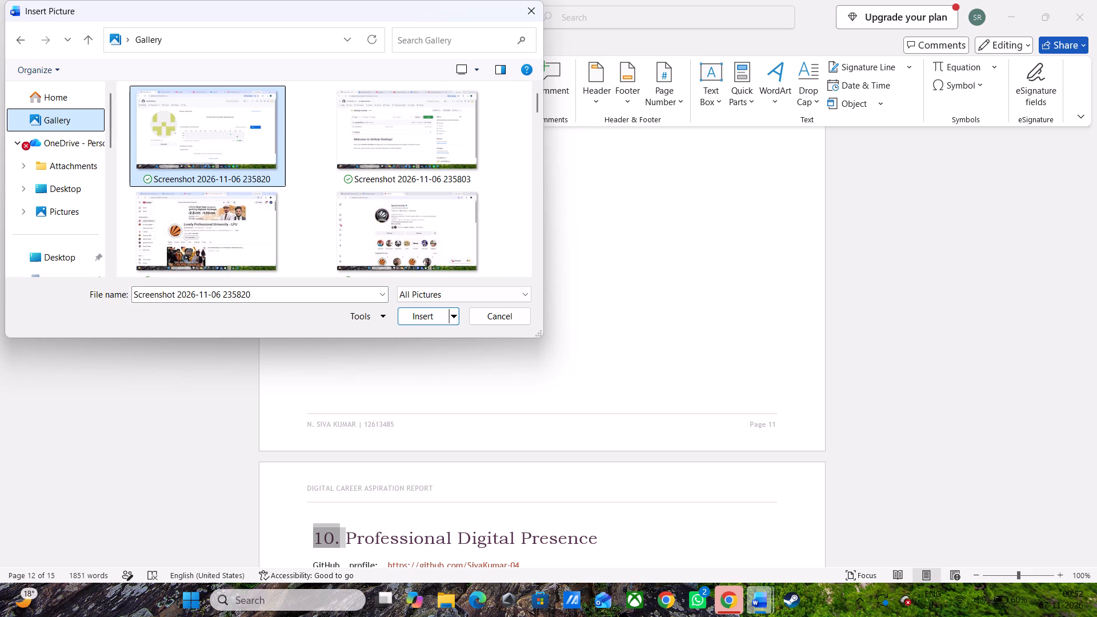
left_click(417, 323)
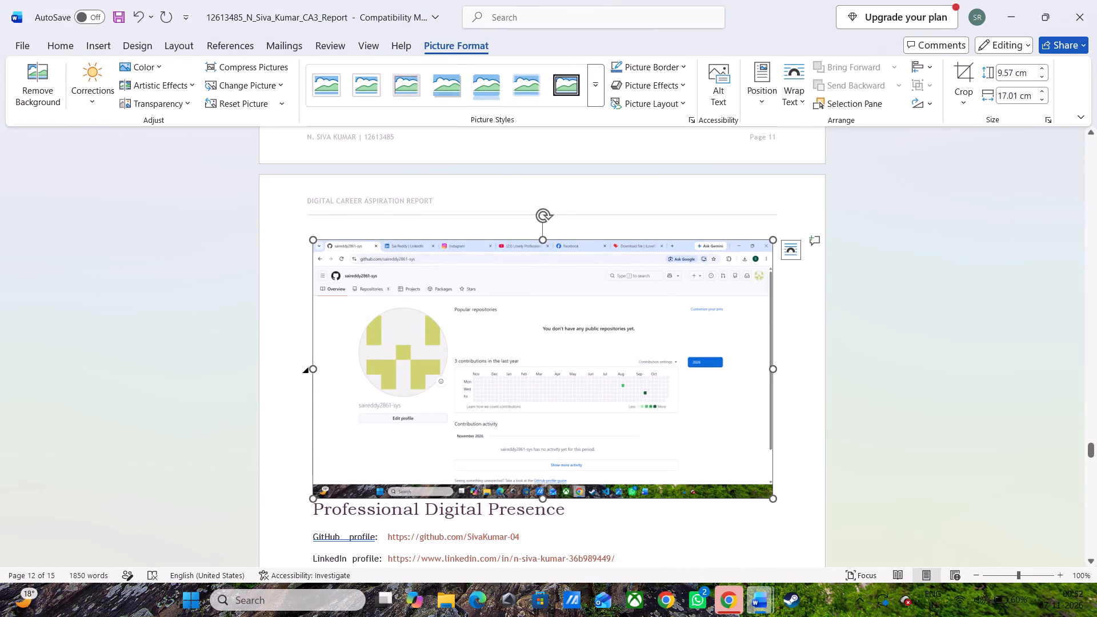
Cut the GitHub profile screenshot from above the Professional Digital Presence heading.
left_click(670, 296)
right_click(670, 296)
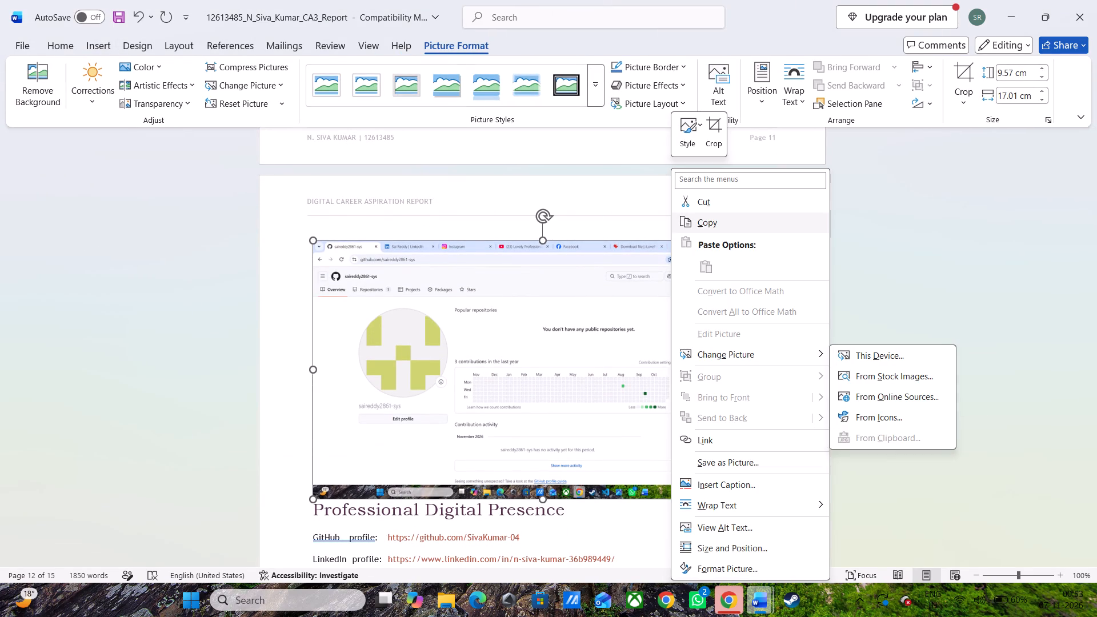
left_click(708, 209)
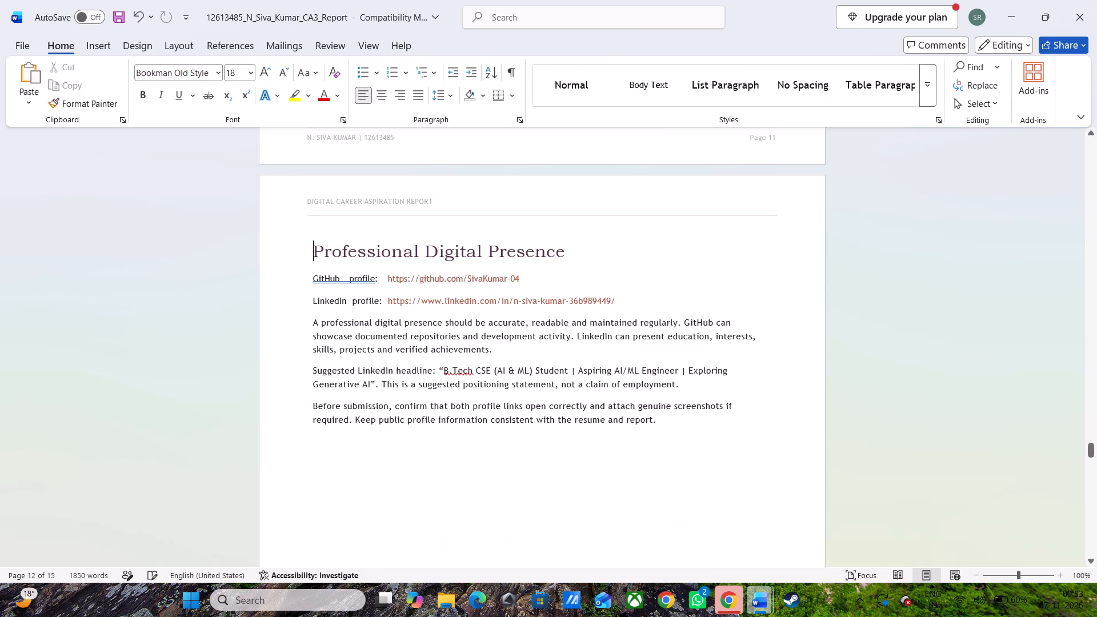
scroll(594, 235, "up", 2)
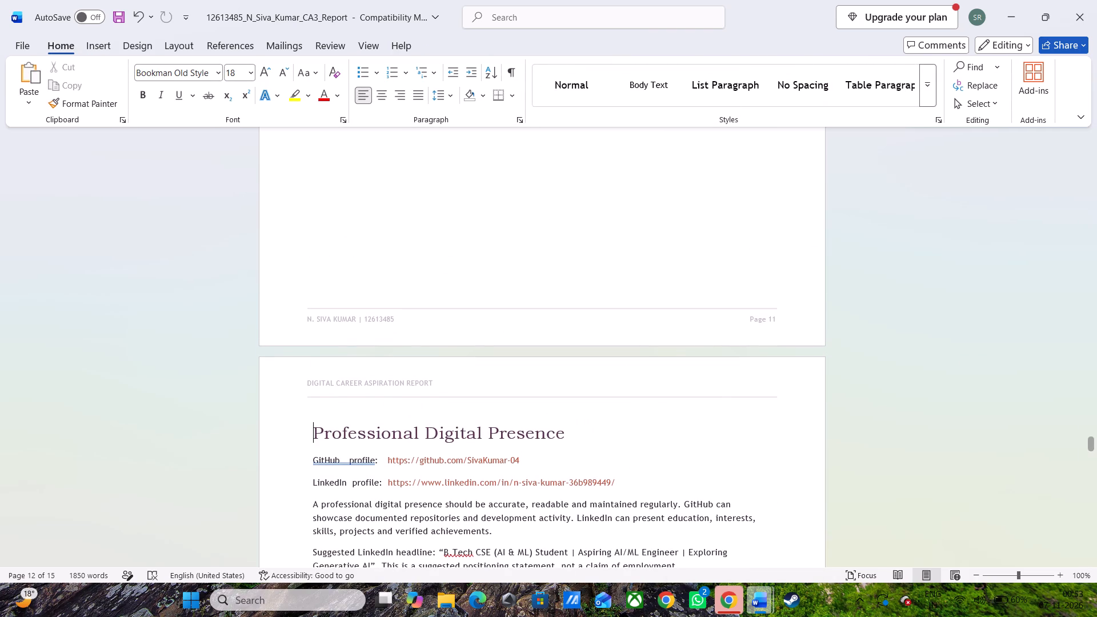
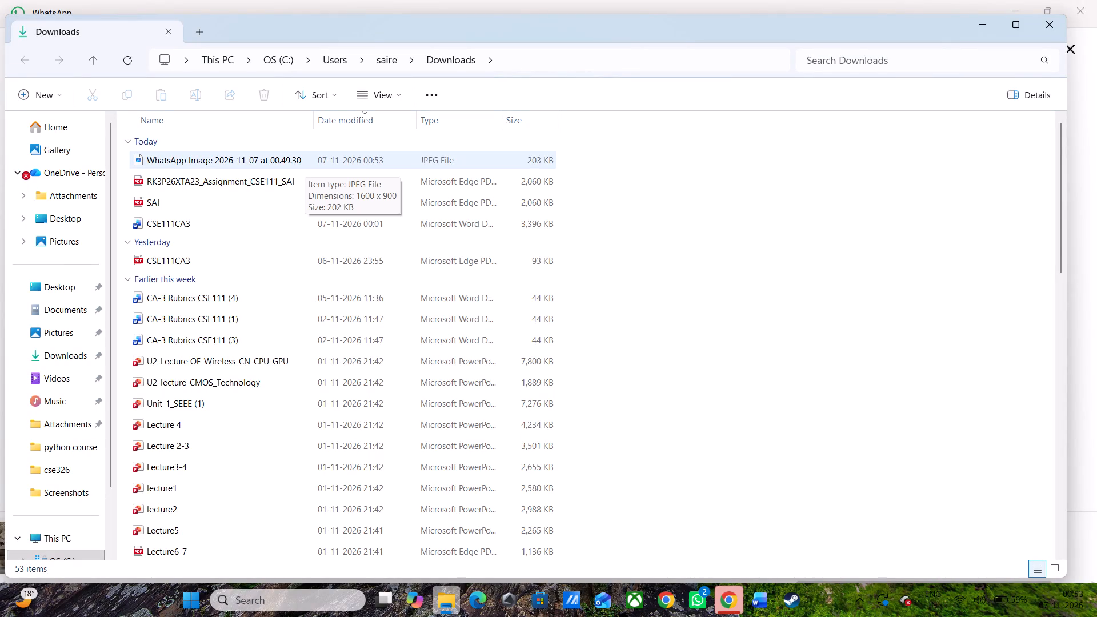
Refresh the Downloads folder and preview the image WhatsApp Image 2026-11-07 at 00.49.30 to check its content.
scroll(305, 167, "up", 3)
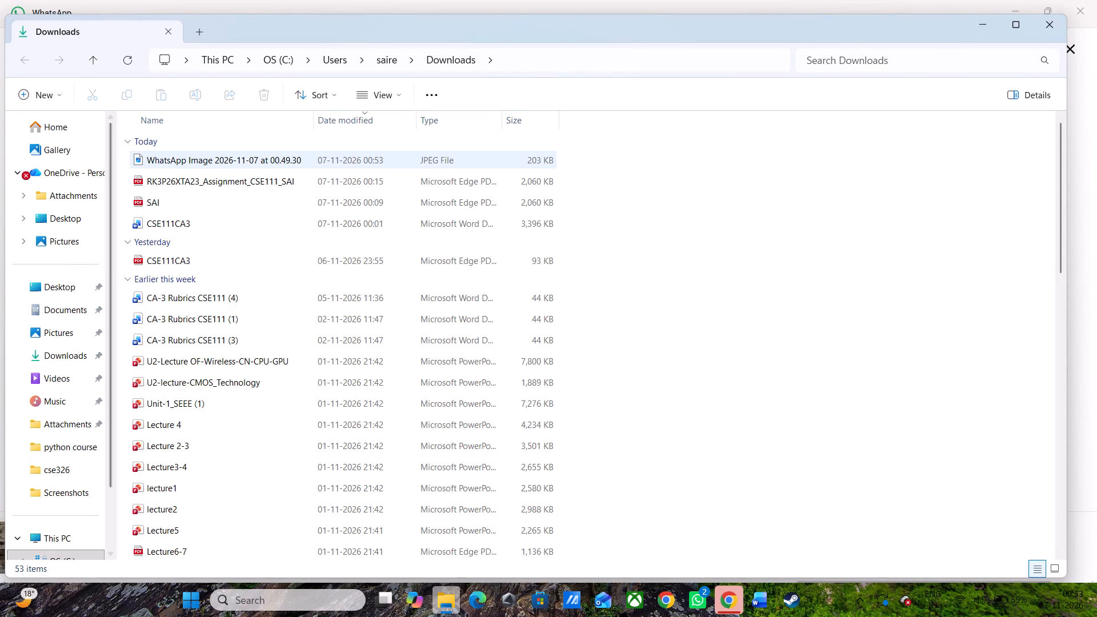
left_click(133, 63)
left_click(133, 63)
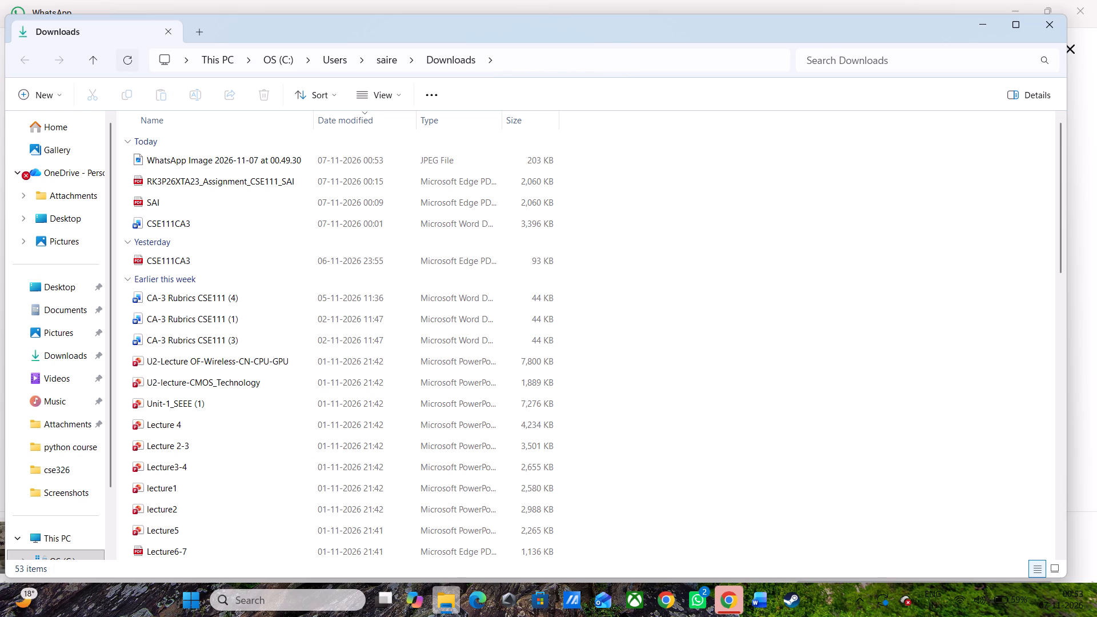
left_click_drag(133, 63, 226, 247)
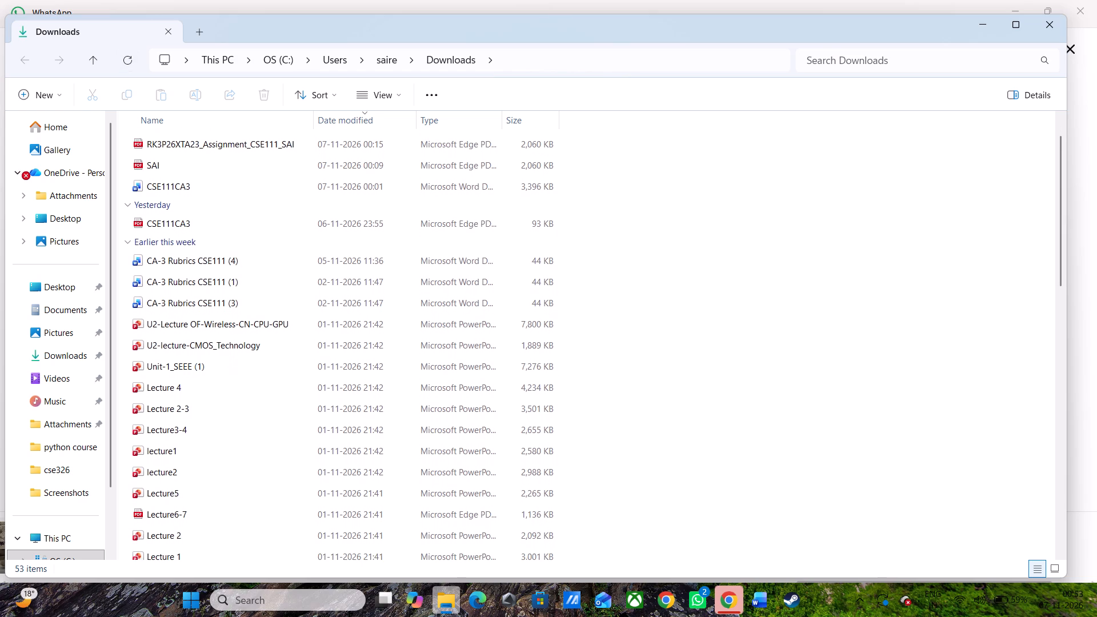
double_click(253, 167)
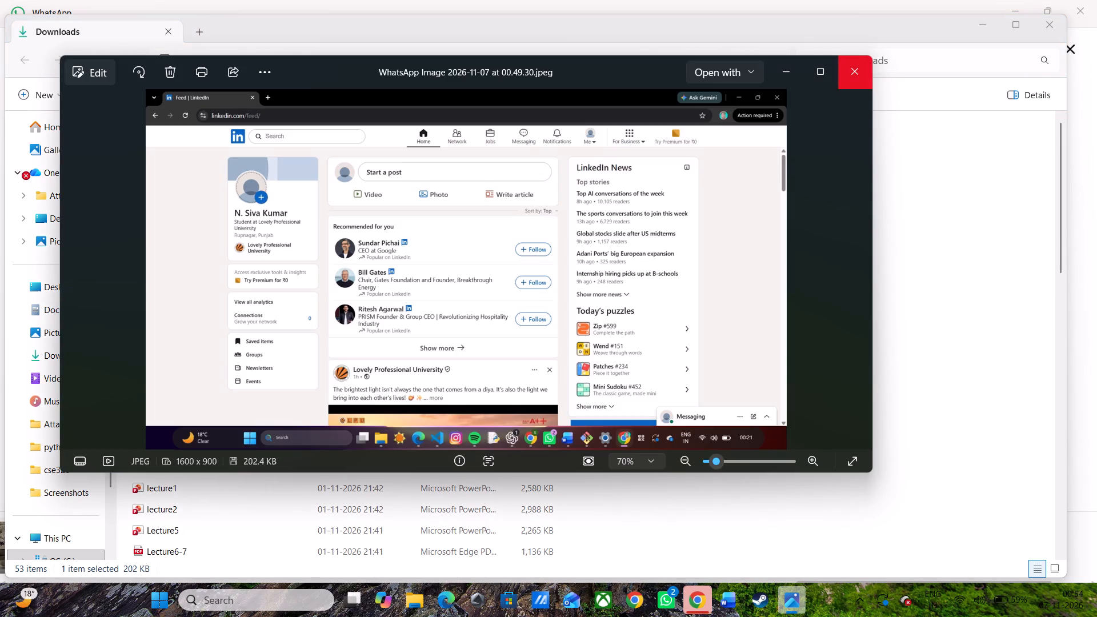
left_click(852, 71)
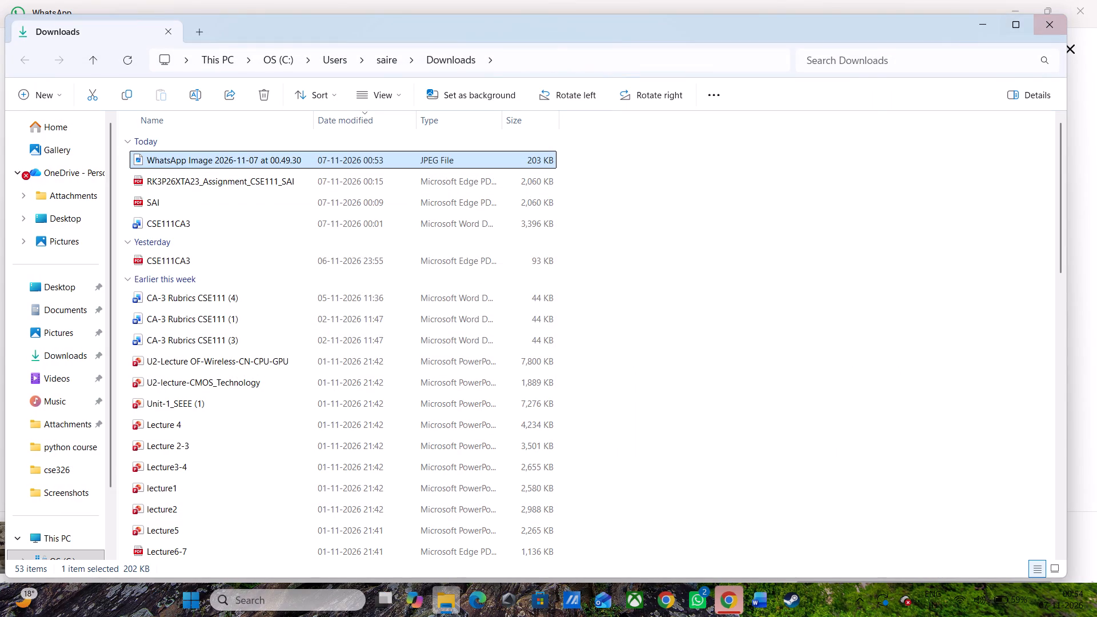
Switch to the report in Word and start inserting a picture at the Professional Digital Presence heading.
scroll(15, 551, "down", 2)
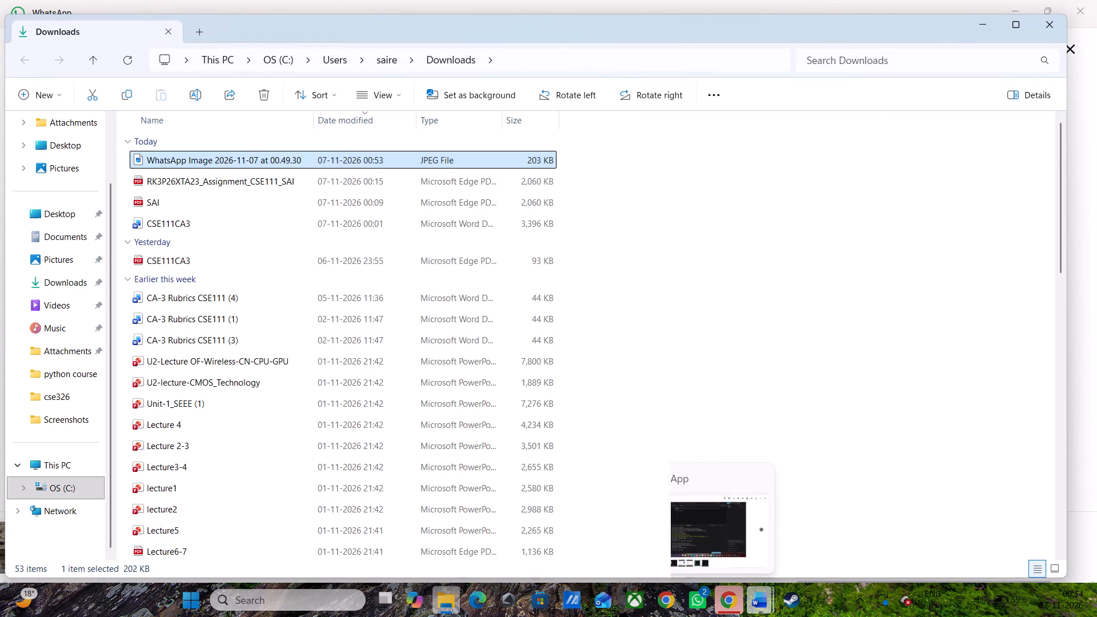
left_click(887, 544)
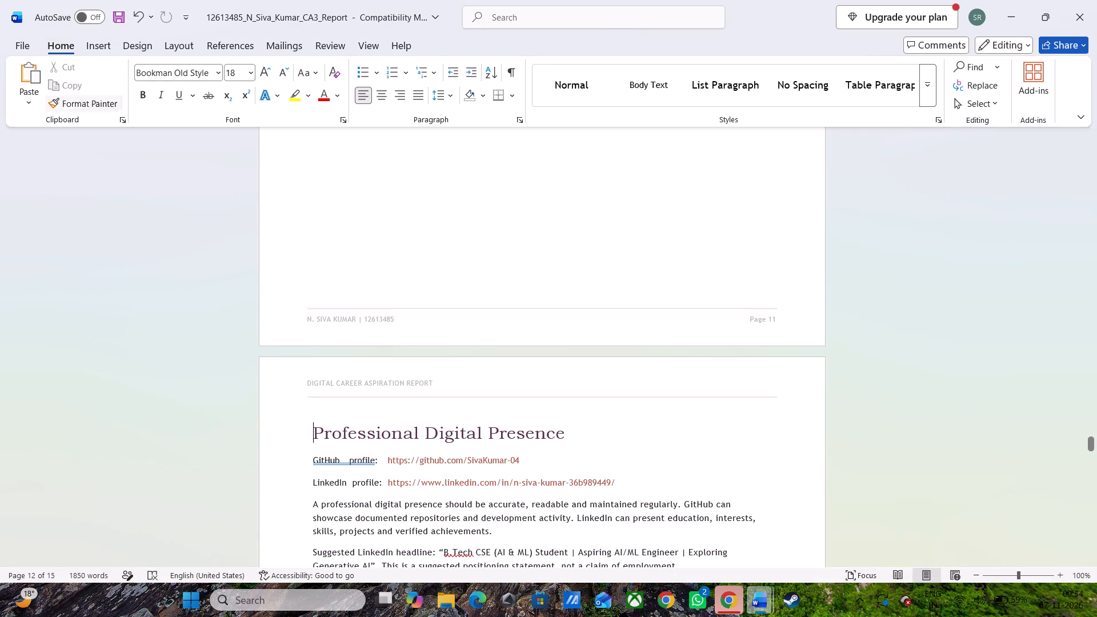
left_click(94, 38)
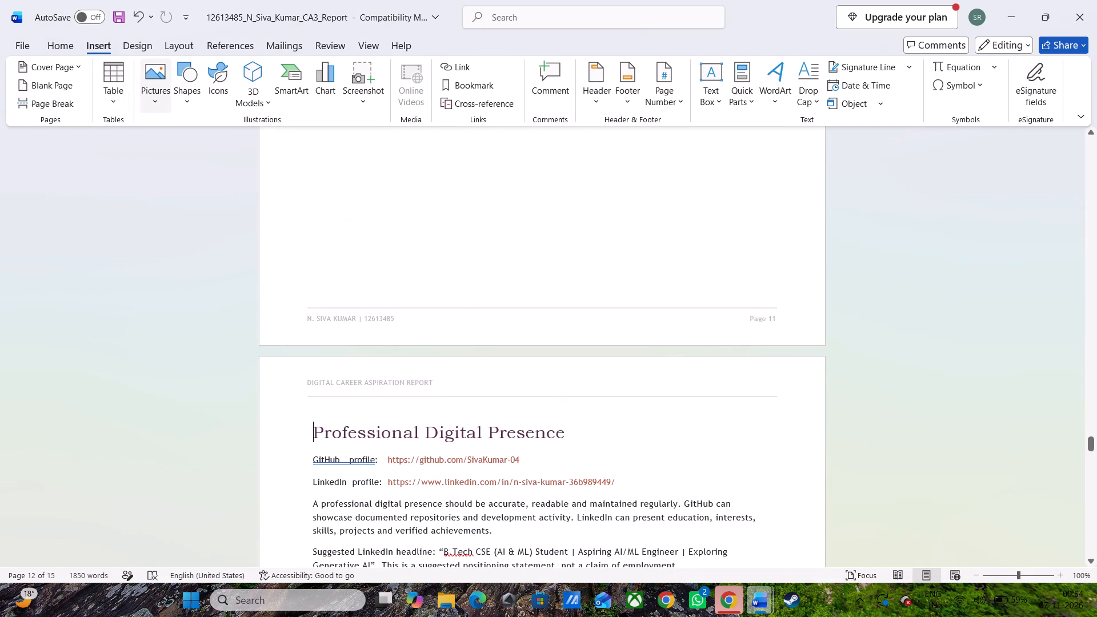
left_click(141, 89)
left_click(170, 147)
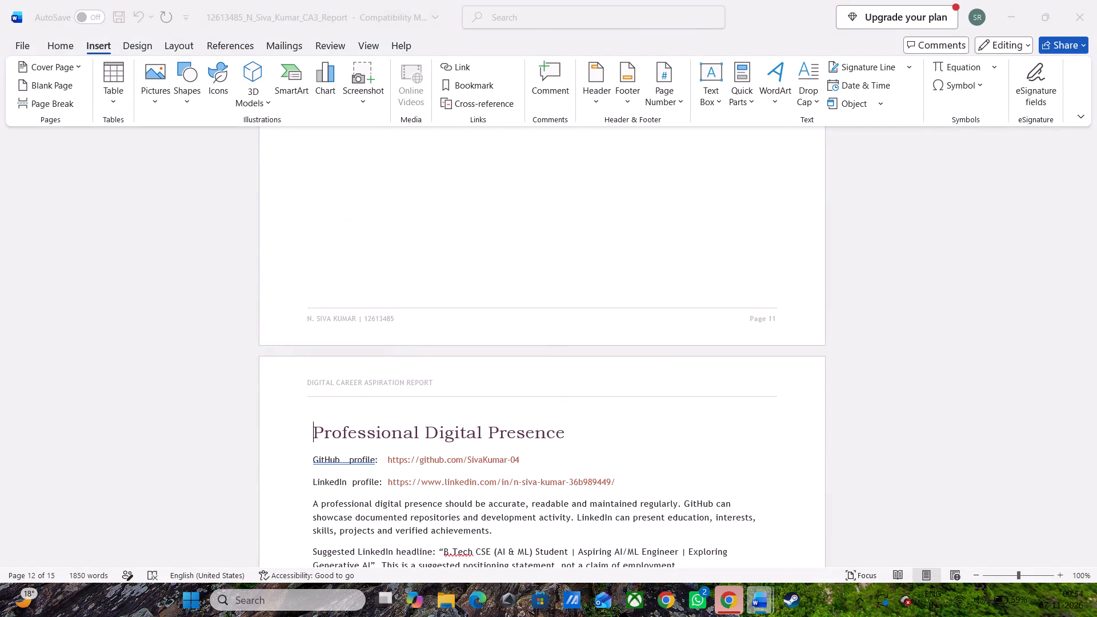
Look through this device's files for a profile screenshot to insert at the Professional Digital Presence heading.
scroll(63, 226, "down", 5)
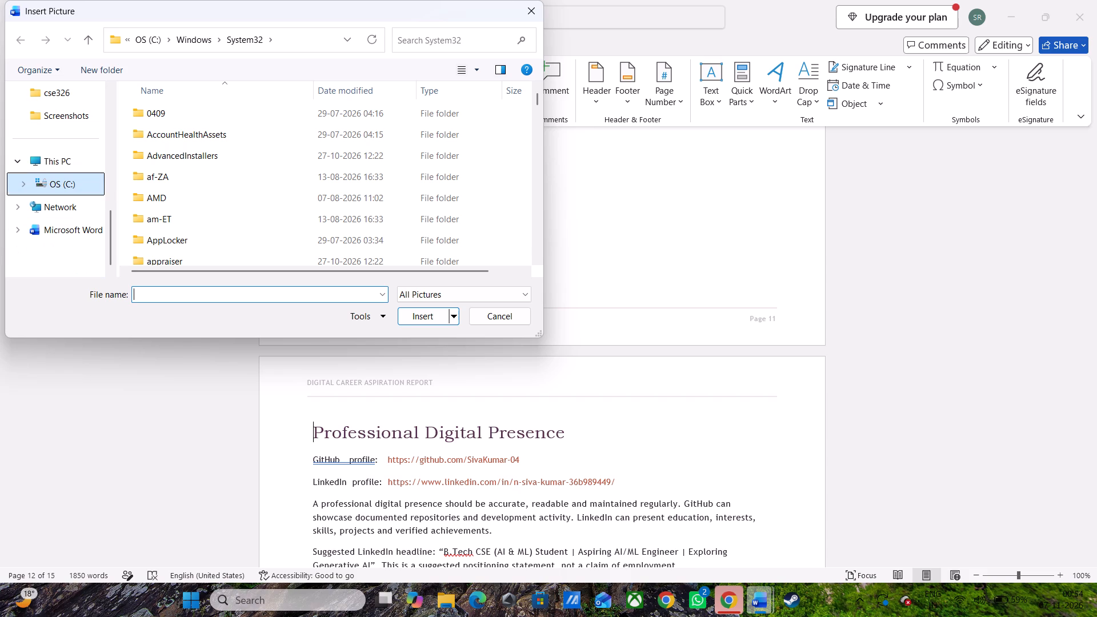
scroll(182, 169, "up", 4)
scroll(182, 169, "down", 1)
scroll(182, 169, "up", 2)
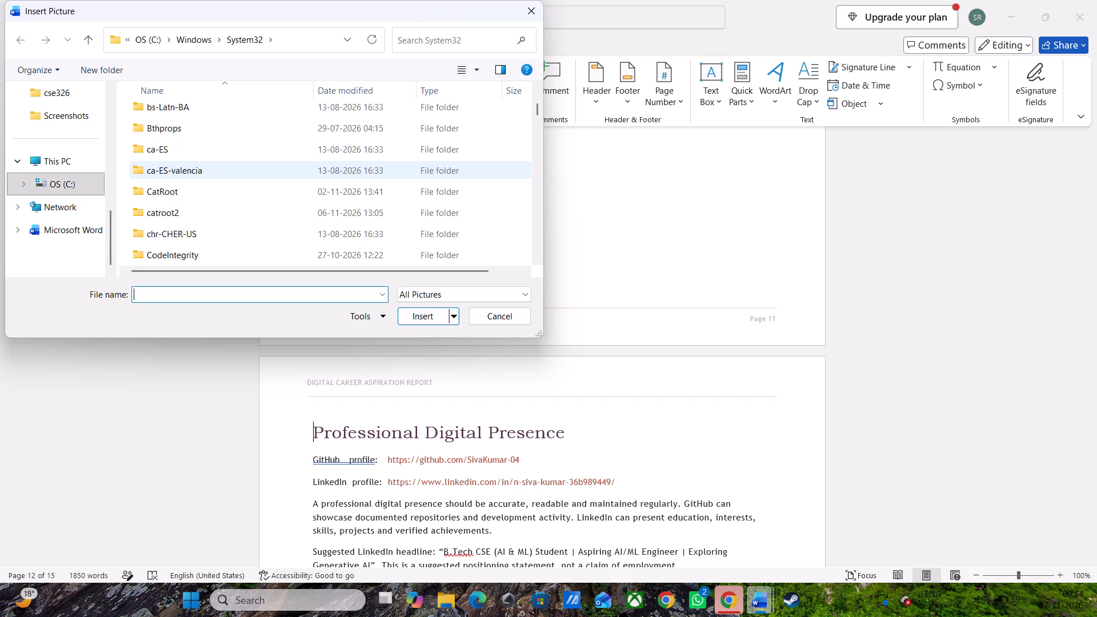
Look through the System32 folder and the OneDrive Desktop folder for the profile screenshot to insert.
scroll(182, 169, "up", 1)
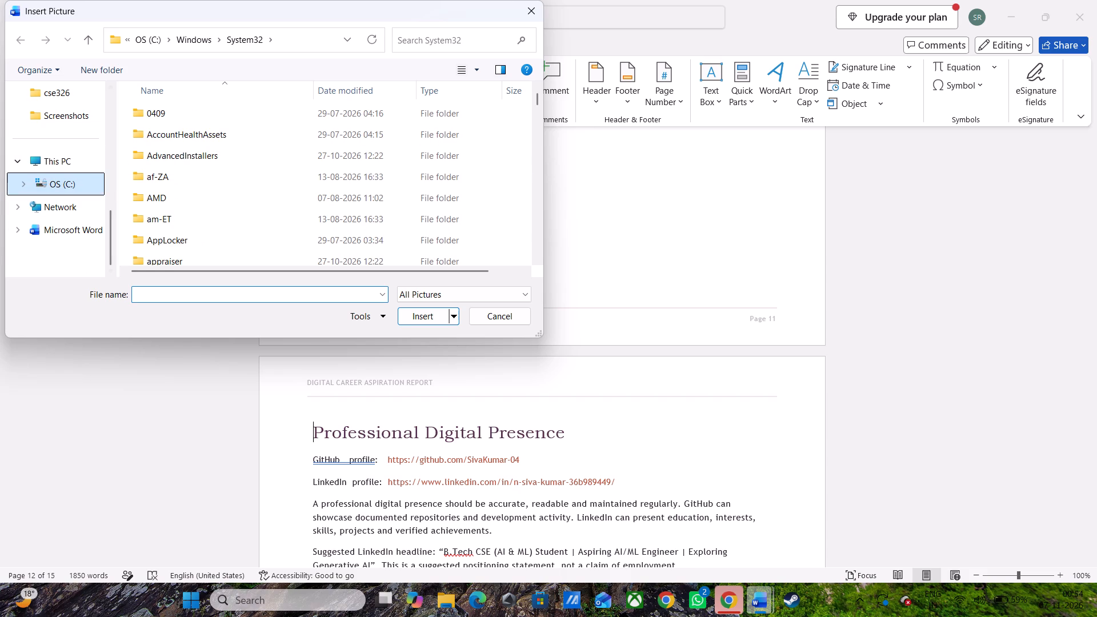
scroll(199, 195, "down", 4)
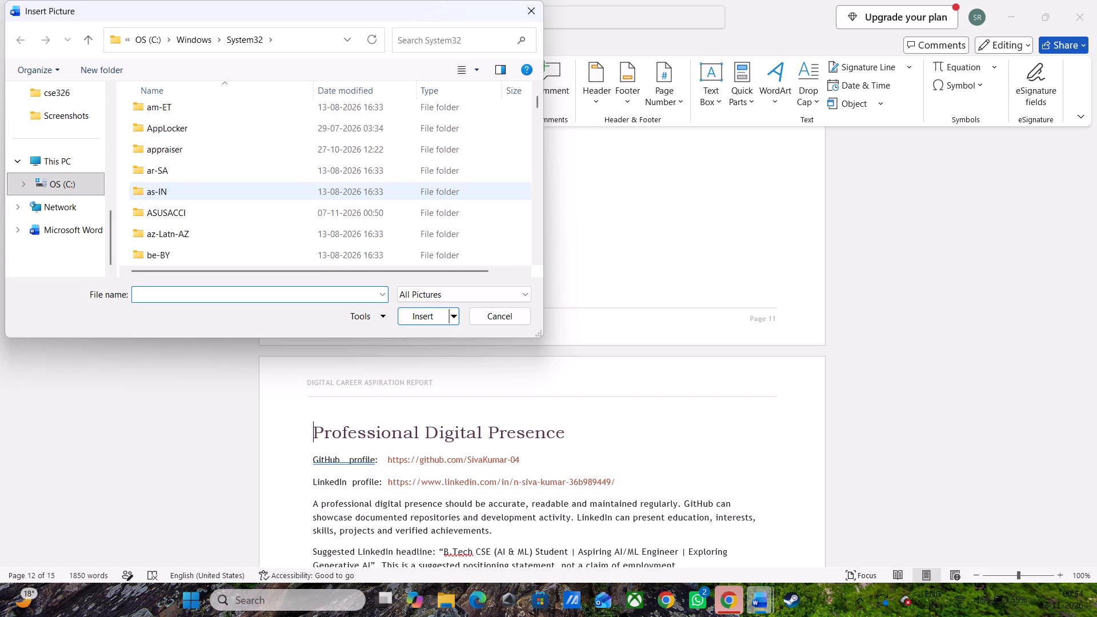
scroll(199, 195, "down", 19)
scroll(199, 195, "down", 9)
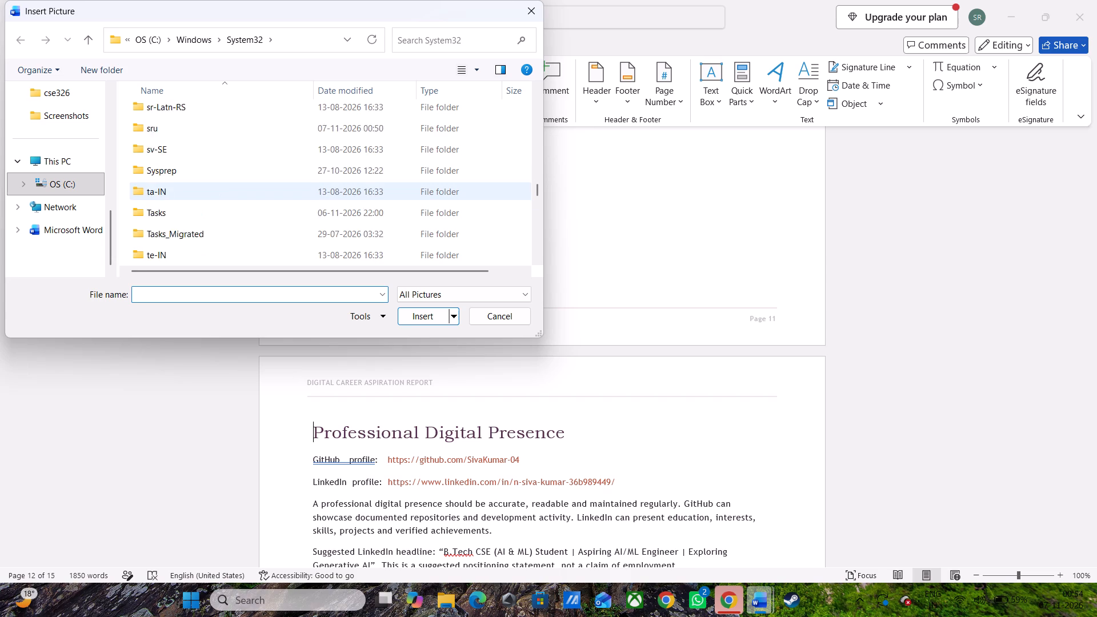
scroll(199, 195, "down", 14)
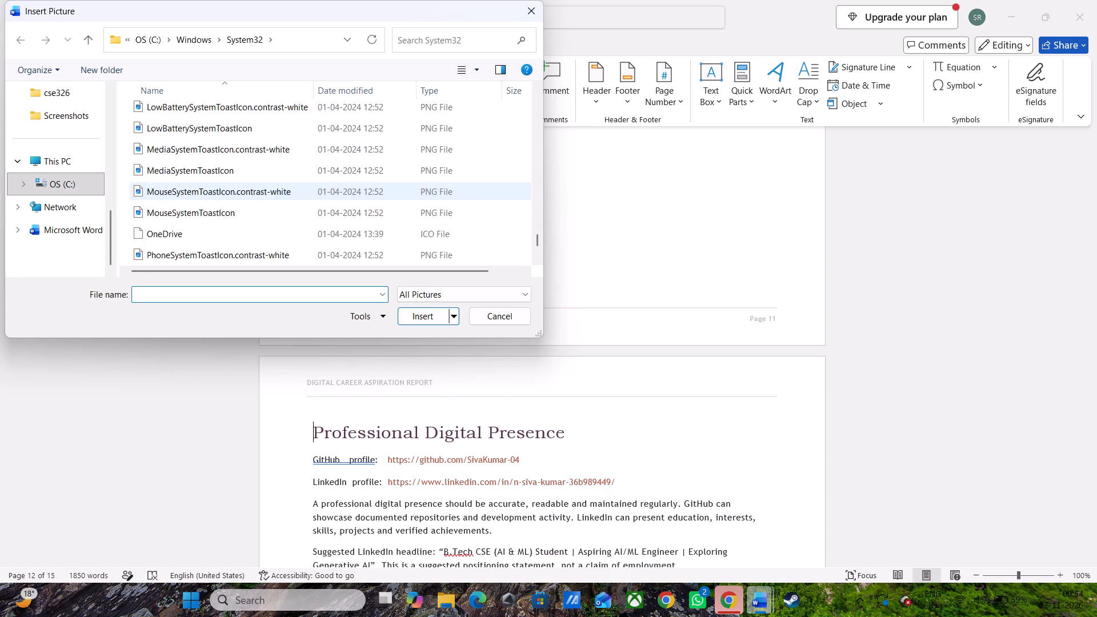
scroll(199, 195, "down", 9)
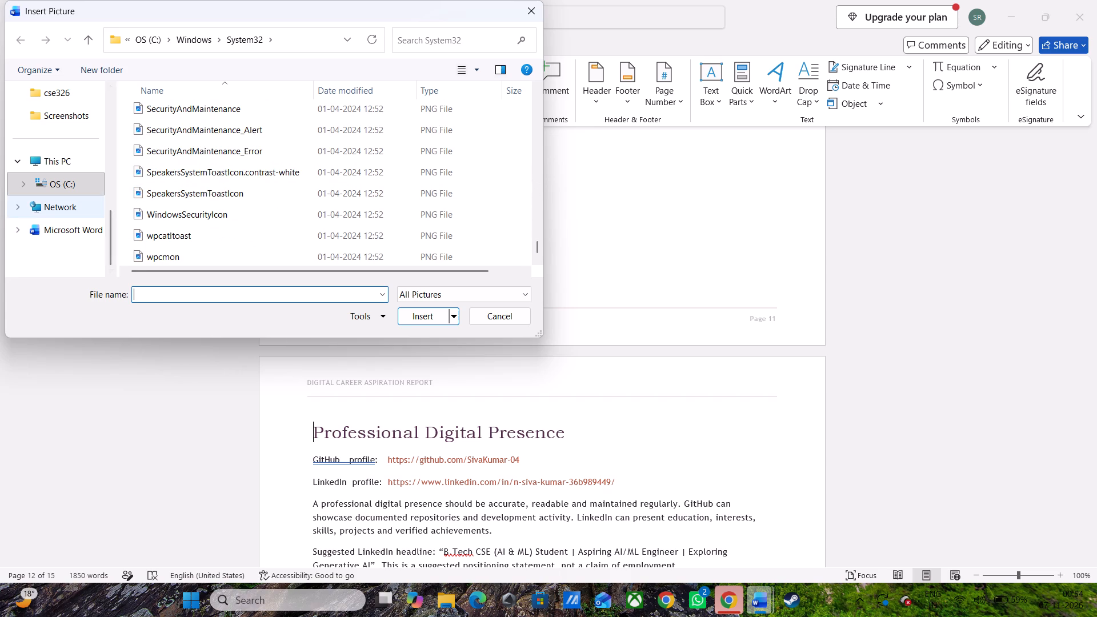
scroll(71, 218, "up", 3)
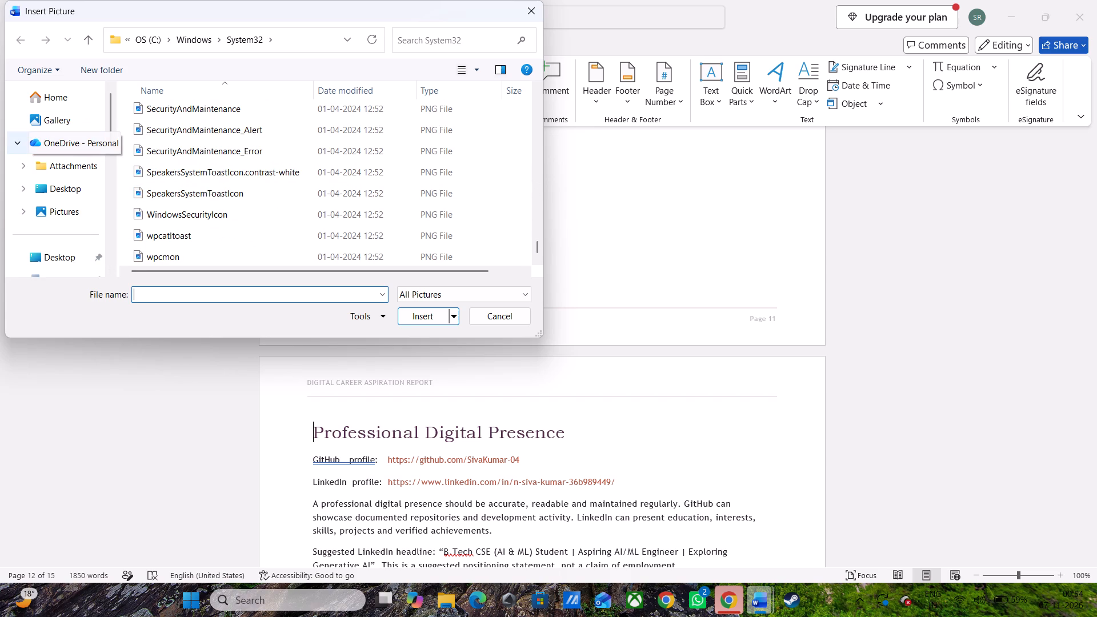
left_click(58, 137)
left_click(59, 187)
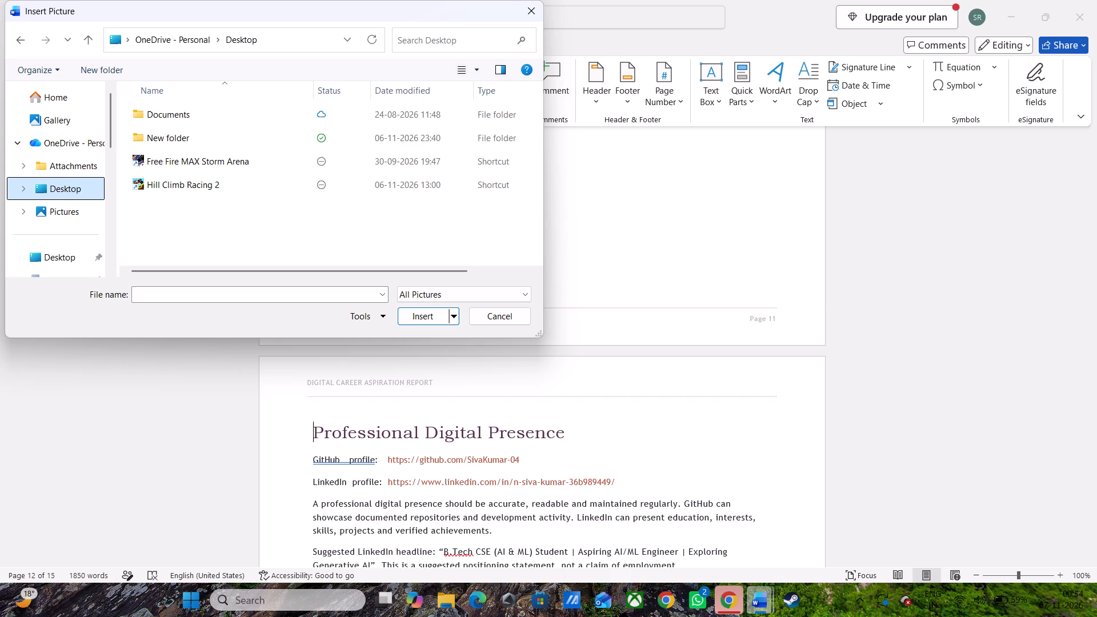
Insert the picture "WhatsApp Image 2026-11-07 at 00.49.30" from Downloads at the start of the Professional Digital Presence heading and leave it deselected.
scroll(71, 223, "down", 1)
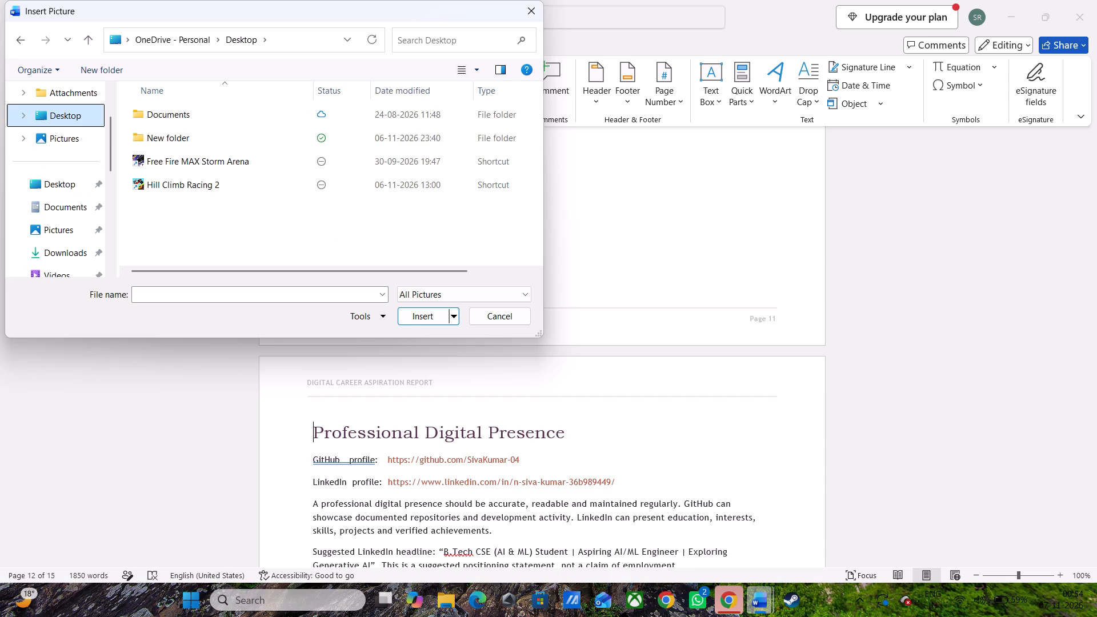
left_click(55, 254)
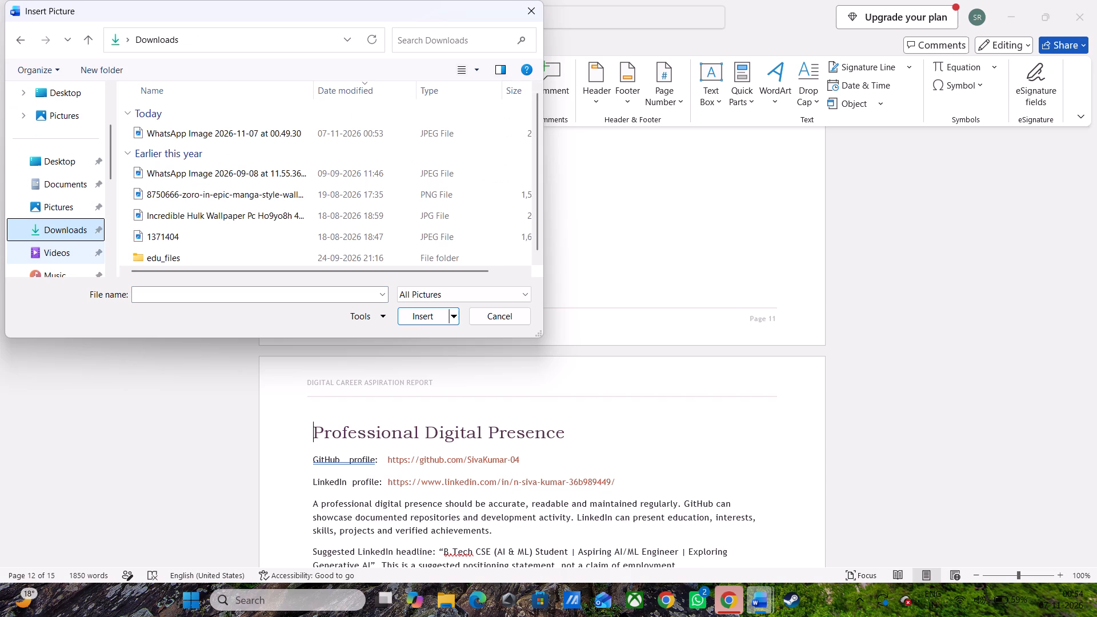
scroll(55, 254, "up", 1)
left_click(159, 128)
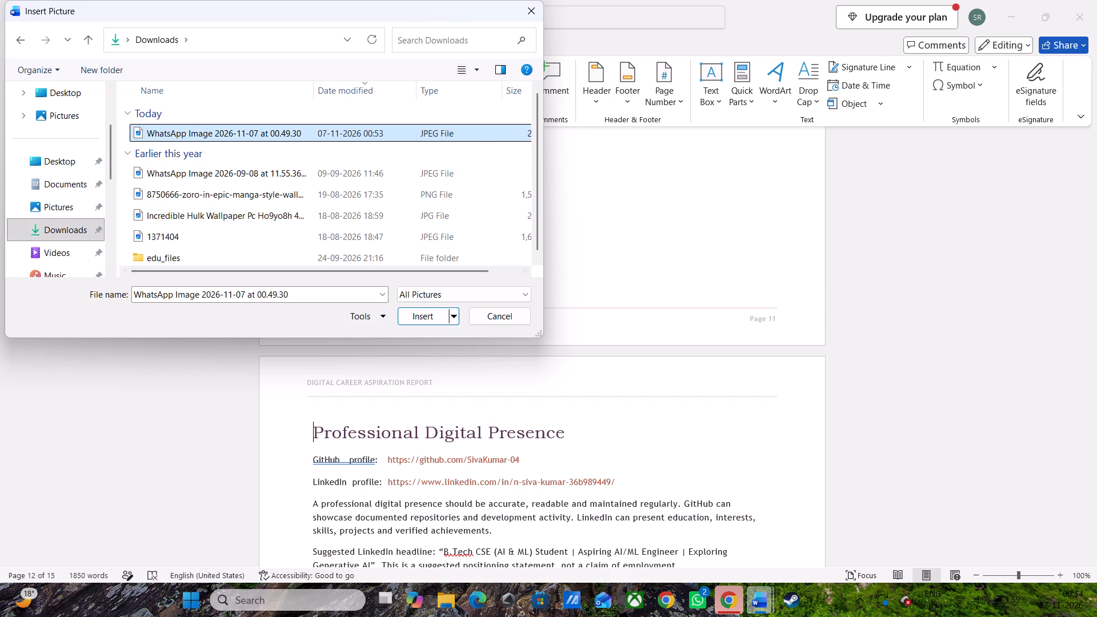
left_click(415, 316)
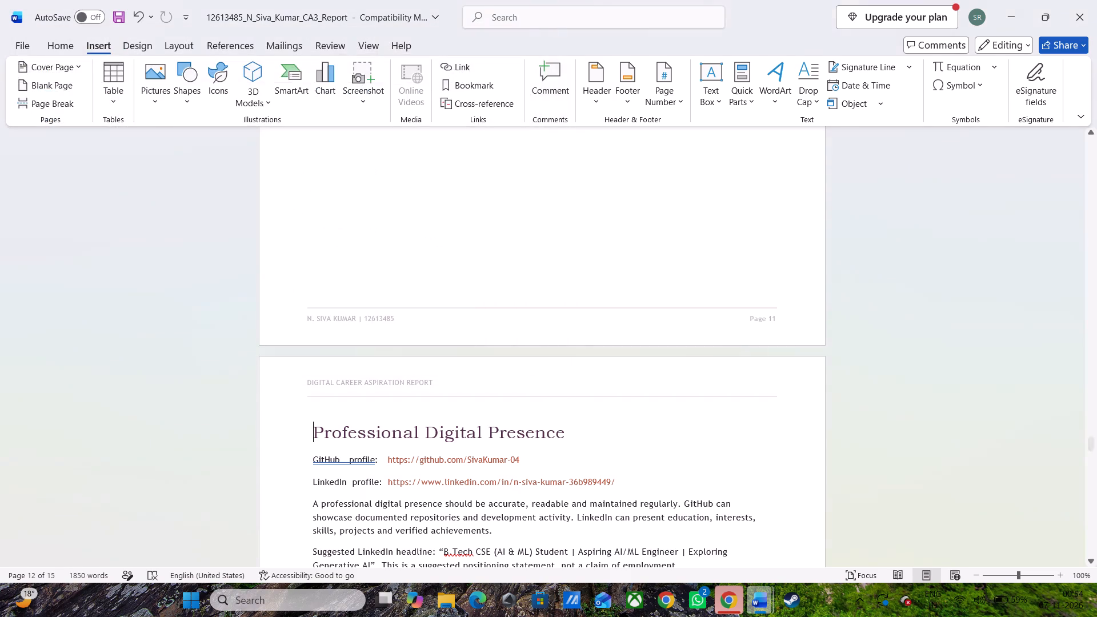
left_click(500, 359)
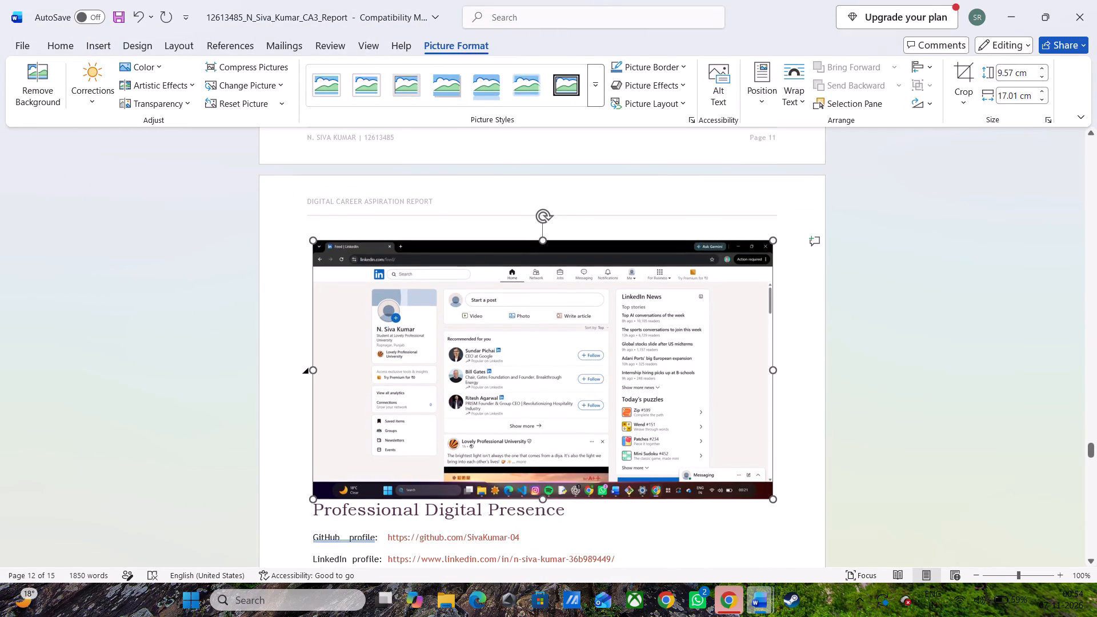
left_click(289, 408)
left_click(289, 408)
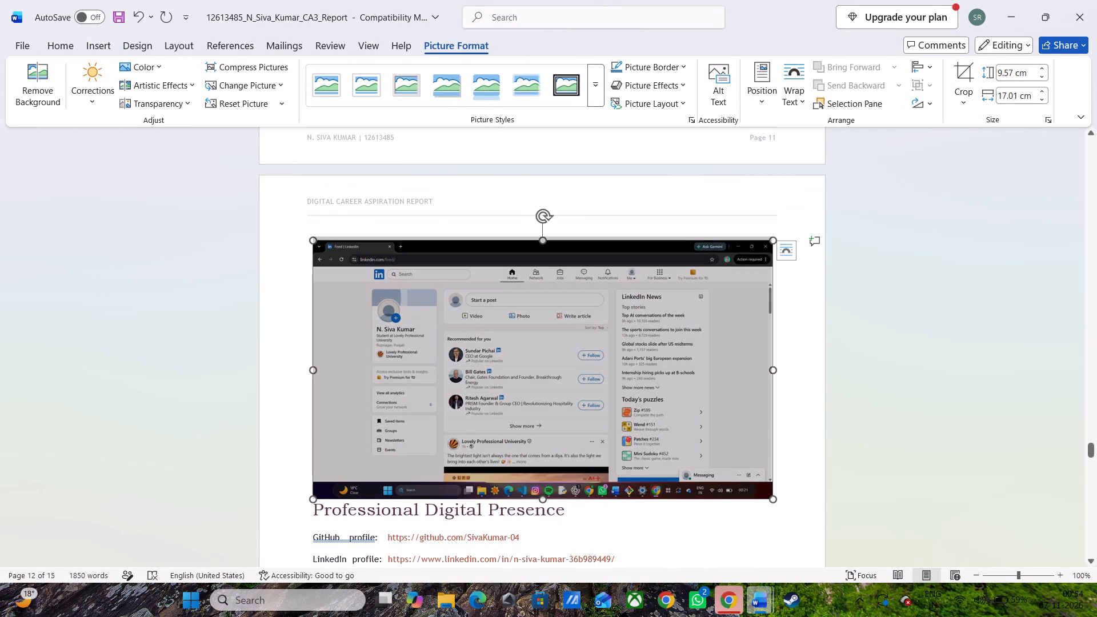
left_click(818, 346)
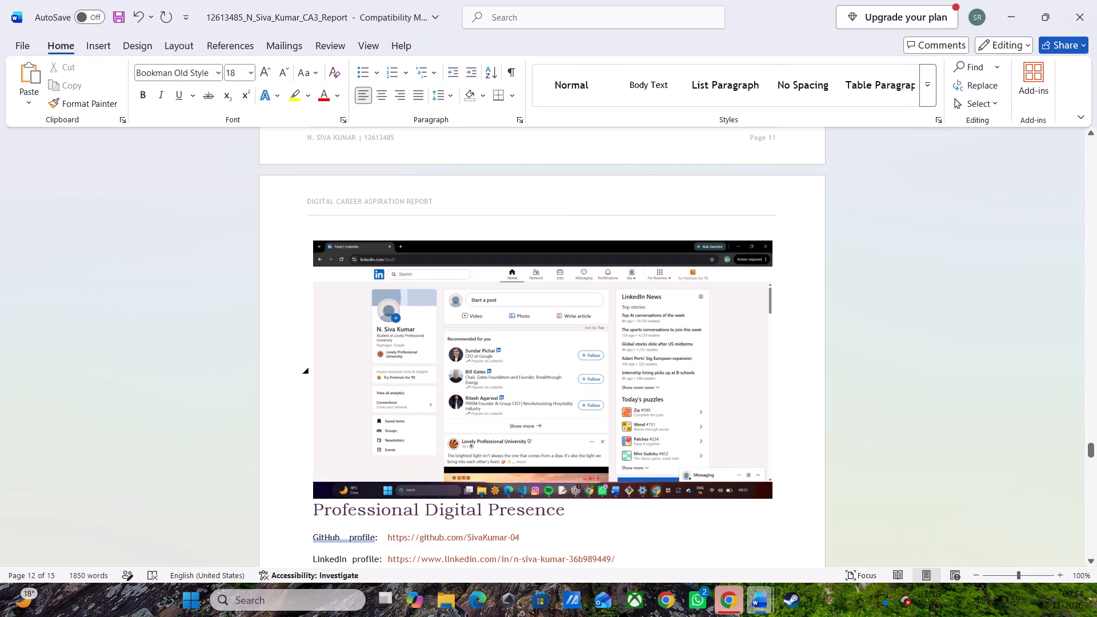
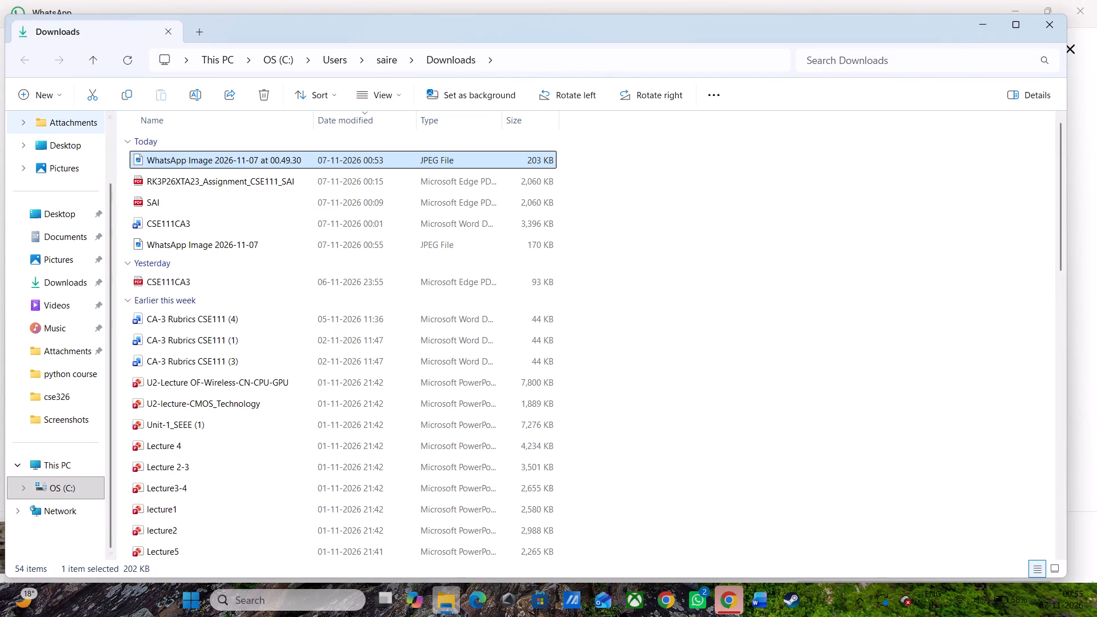
Look through Pictures, Gallery and recent files, and preview WhatsApp Image 2026-11-07 to check that it is the needed screenshot.
left_click(76, 178)
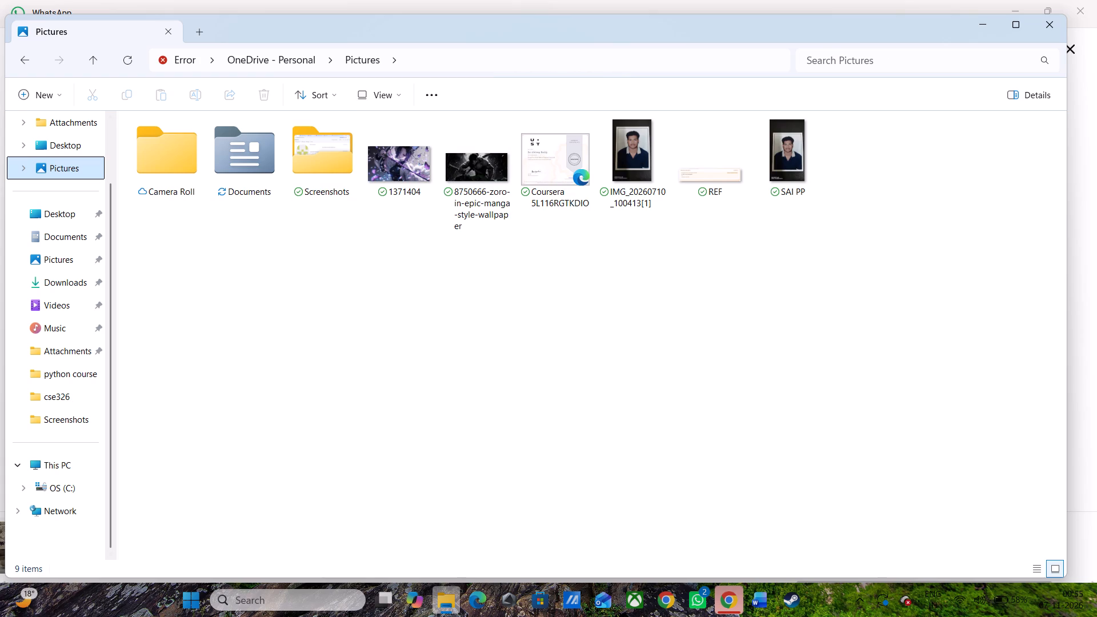
scroll(80, 166, "up", 2)
left_click(64, 141)
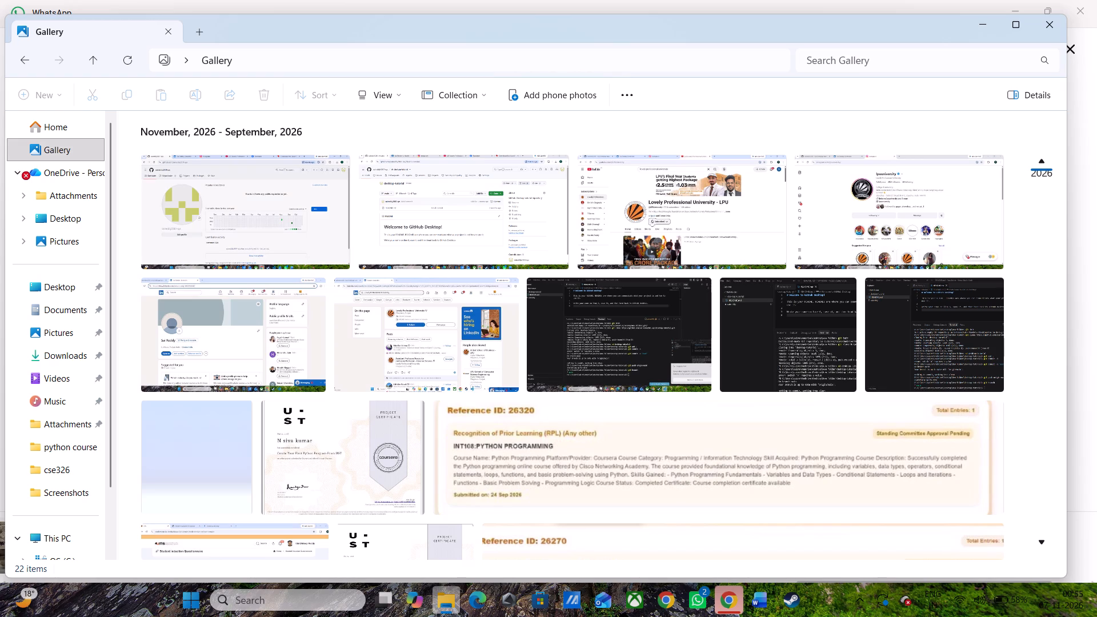
left_click(66, 127)
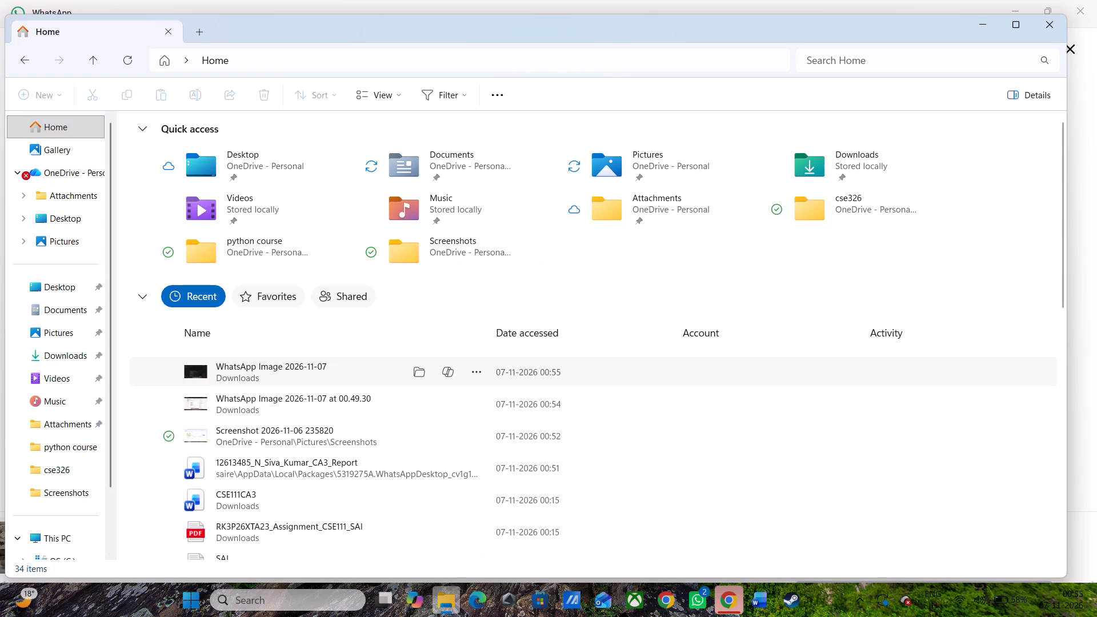
double_click(246, 379)
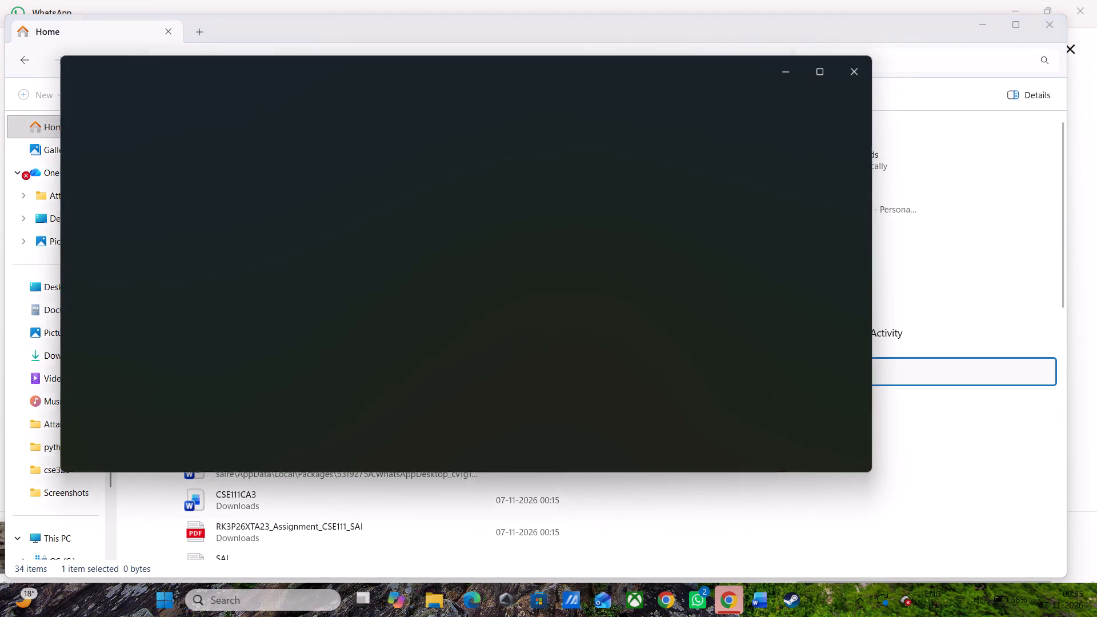
left_click(782, 74)
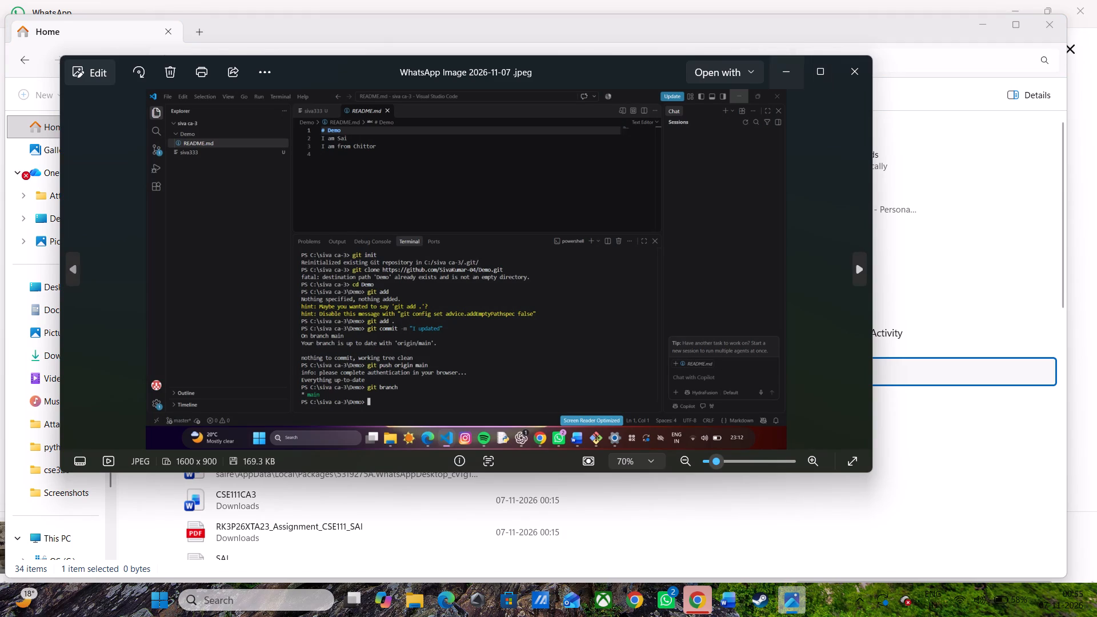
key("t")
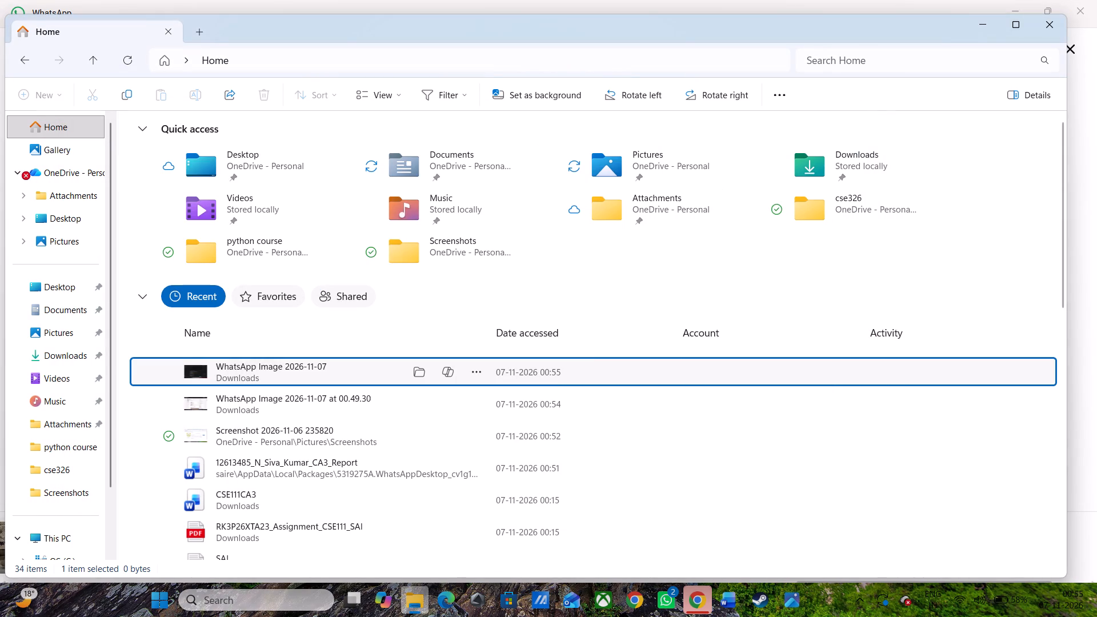
Switch to the report in Word and add five blank lines between the LinkedIn screenshot and the Professional Digital Presence heading.
left_click(720, 596)
left_click(847, 506)
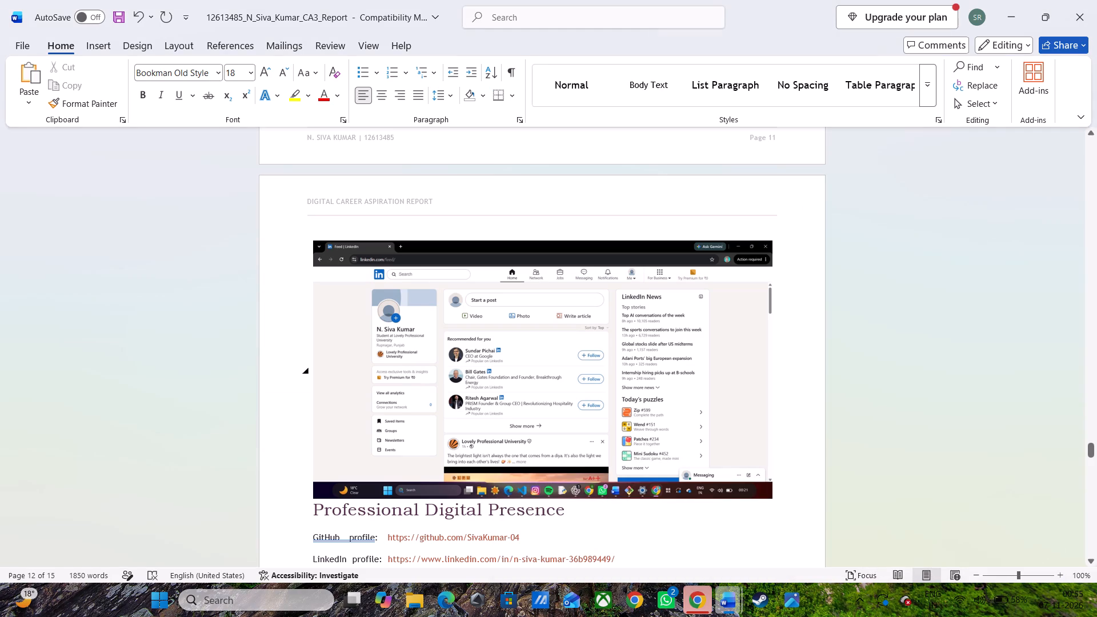
scroll(318, 159, "down", 2)
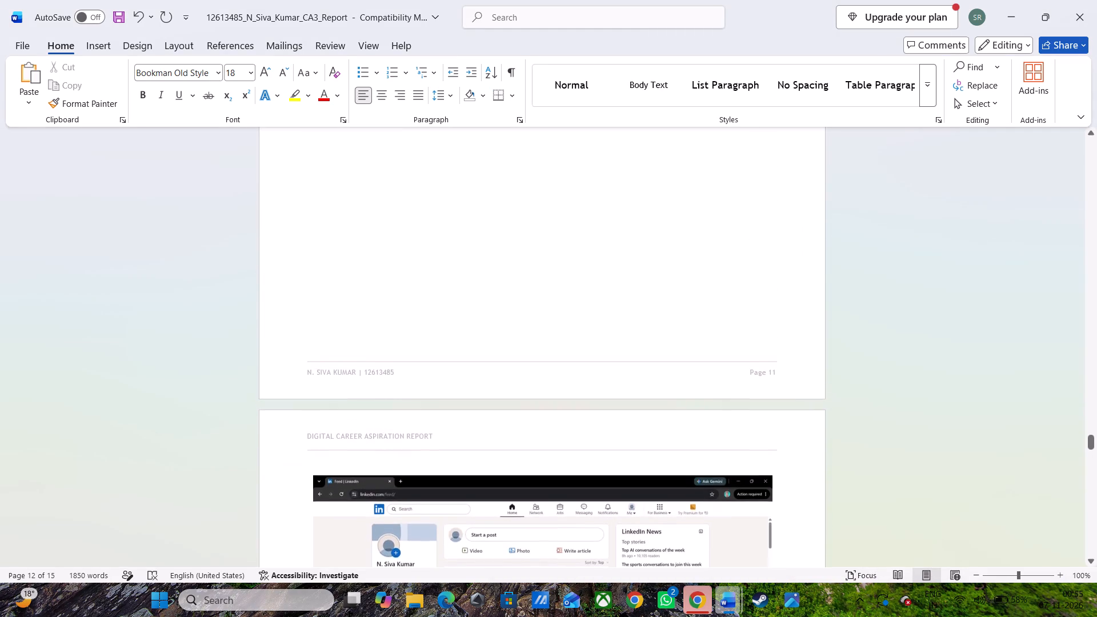
scroll(318, 159, "down", 2)
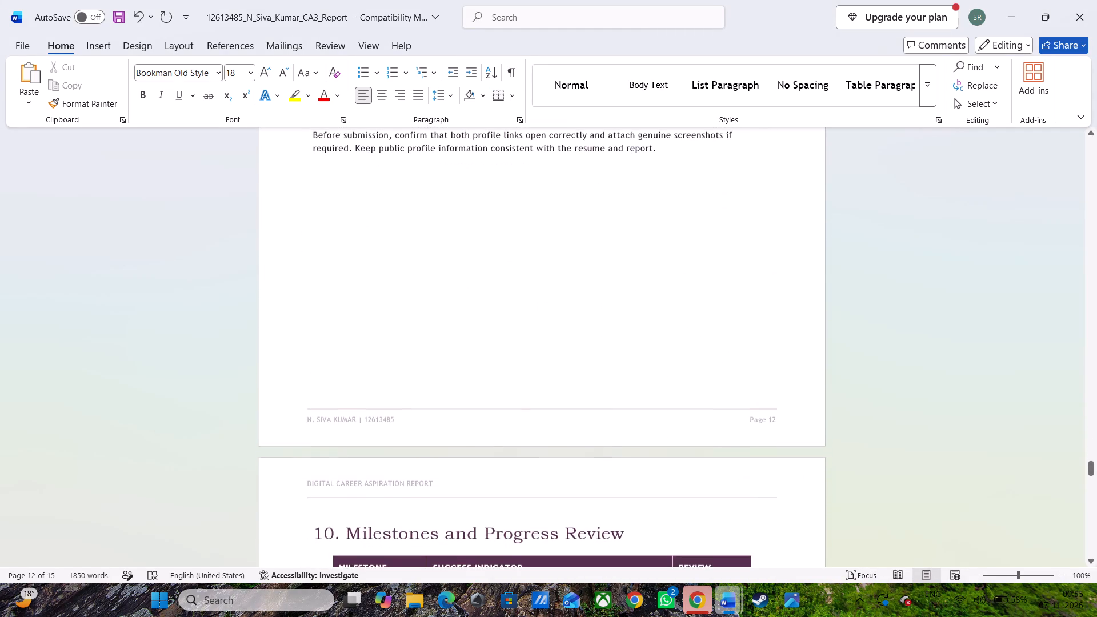
scroll(329, 165, "up", 1)
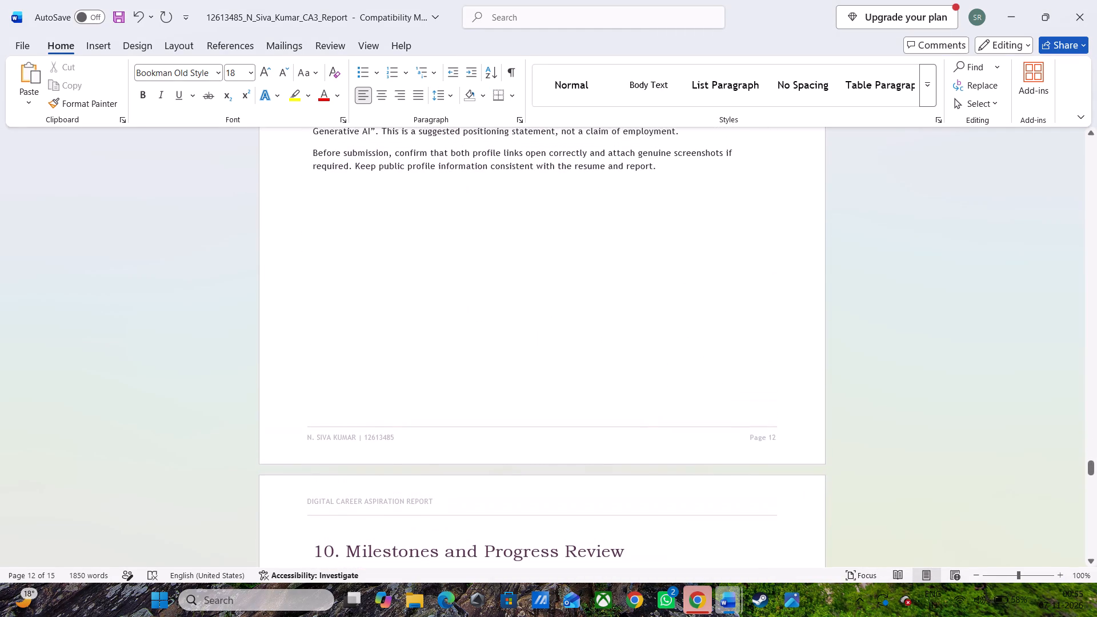
scroll(329, 165, "up", 1)
left_click(323, 199)
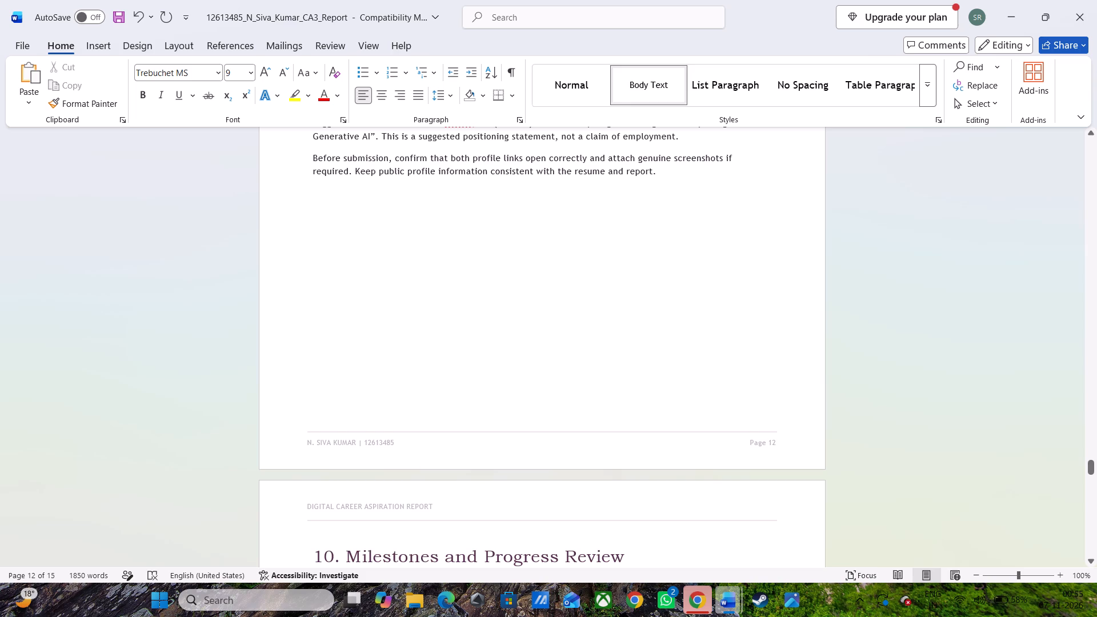
scroll(437, 186, "up", 2)
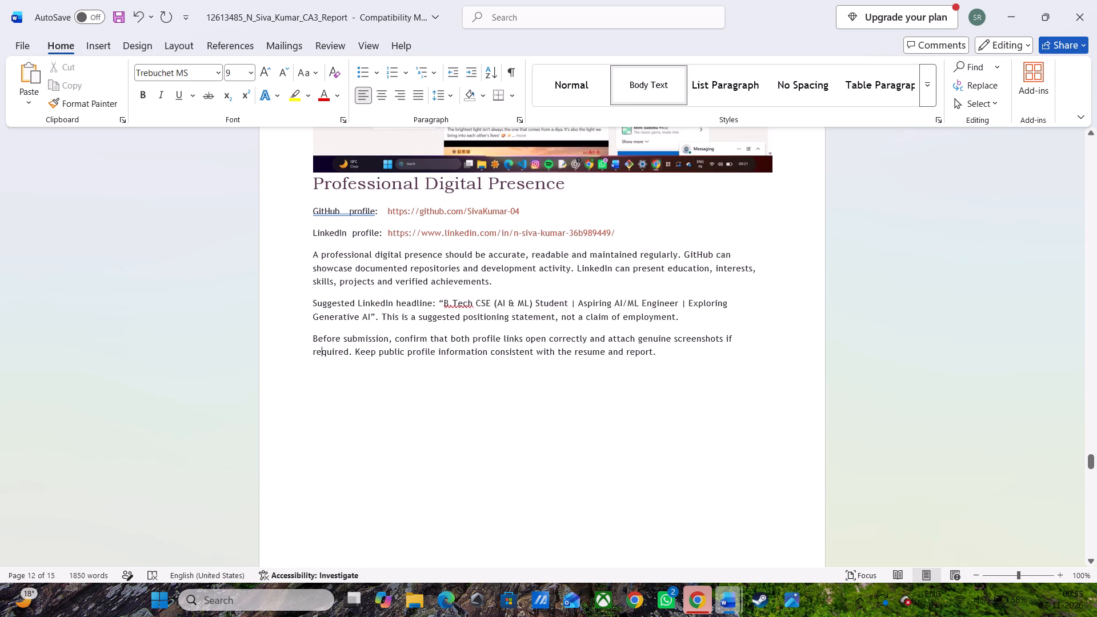
left_click(569, 193)
left_click(574, 183)
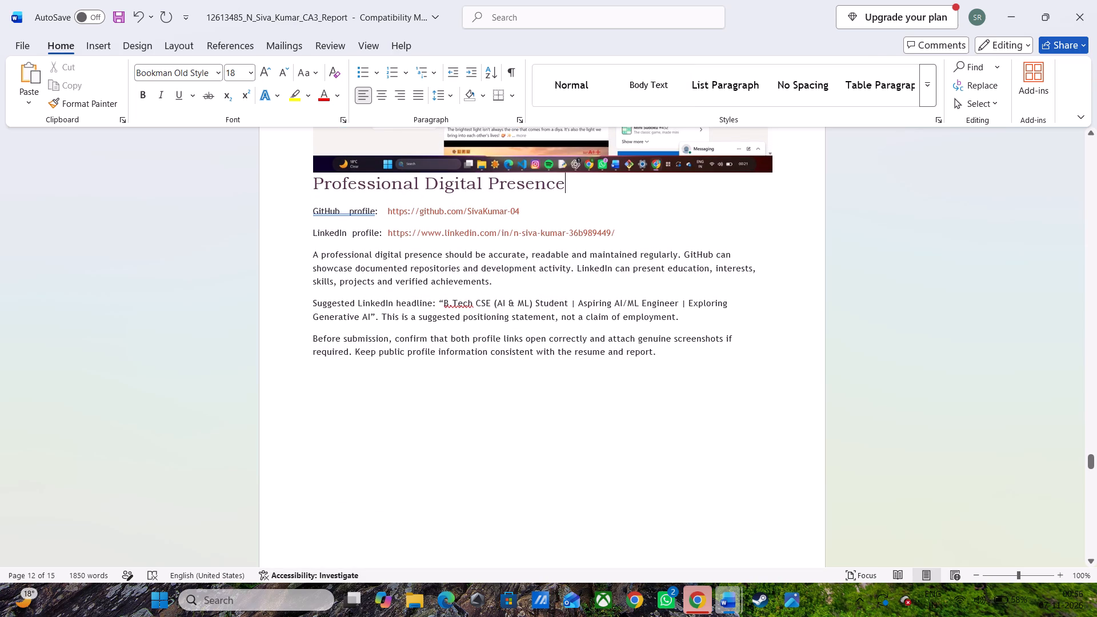
left_click(325, 185)
key("Left")
key("Return")
key("Return")
key("Return")
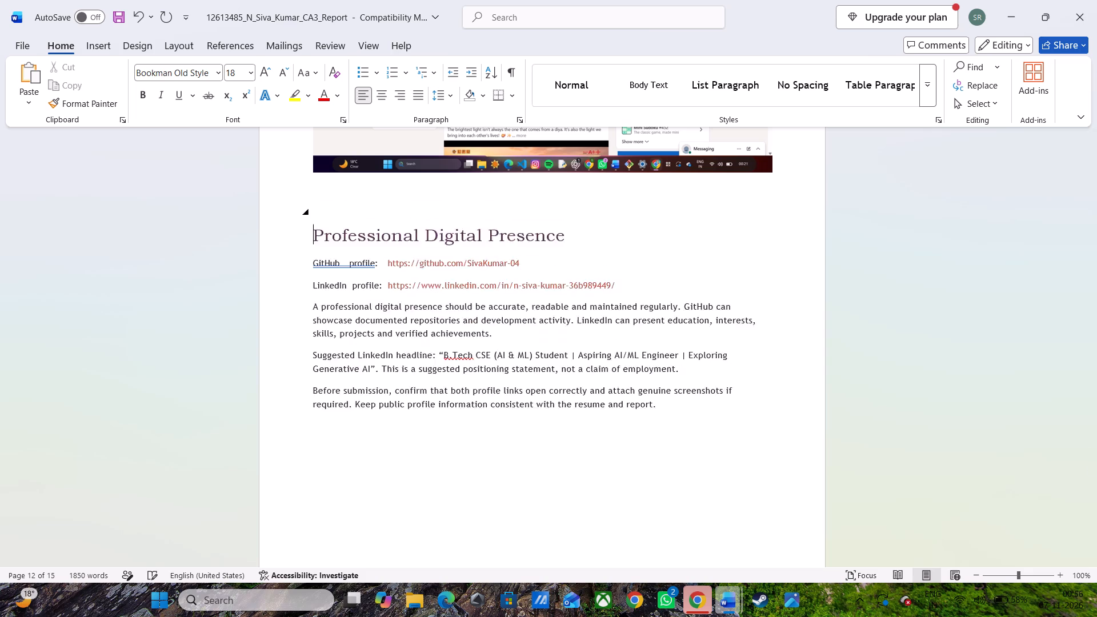
key("Return")
key("Return")
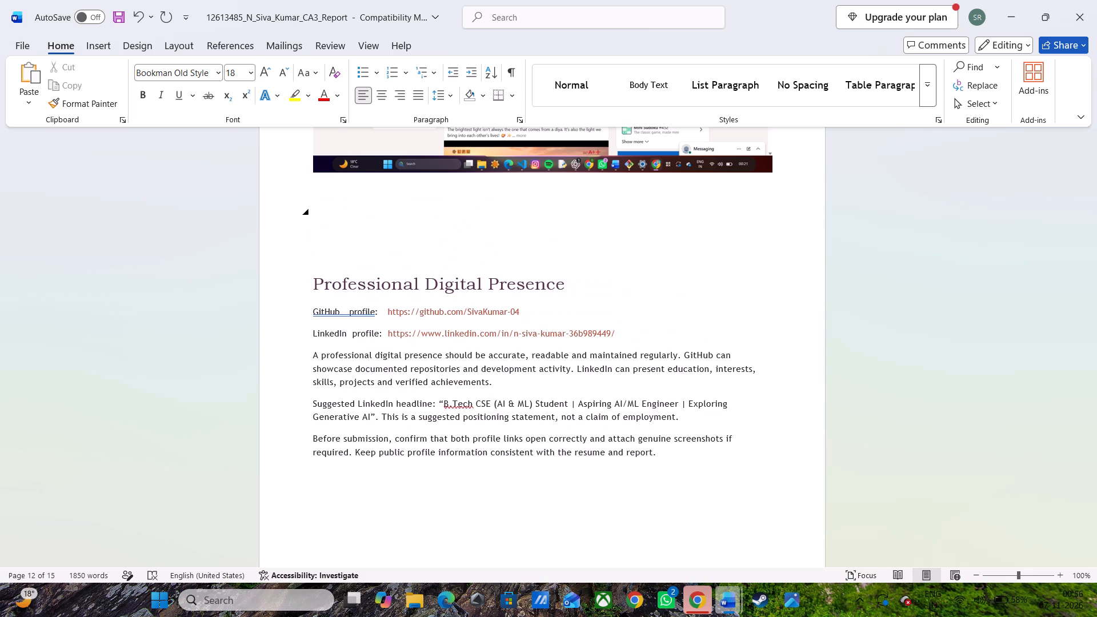
Insert the picture WhatsApp Image 2026-11-07 from this device just before the Professional Digital Presence heading.
left_click(88, 35)
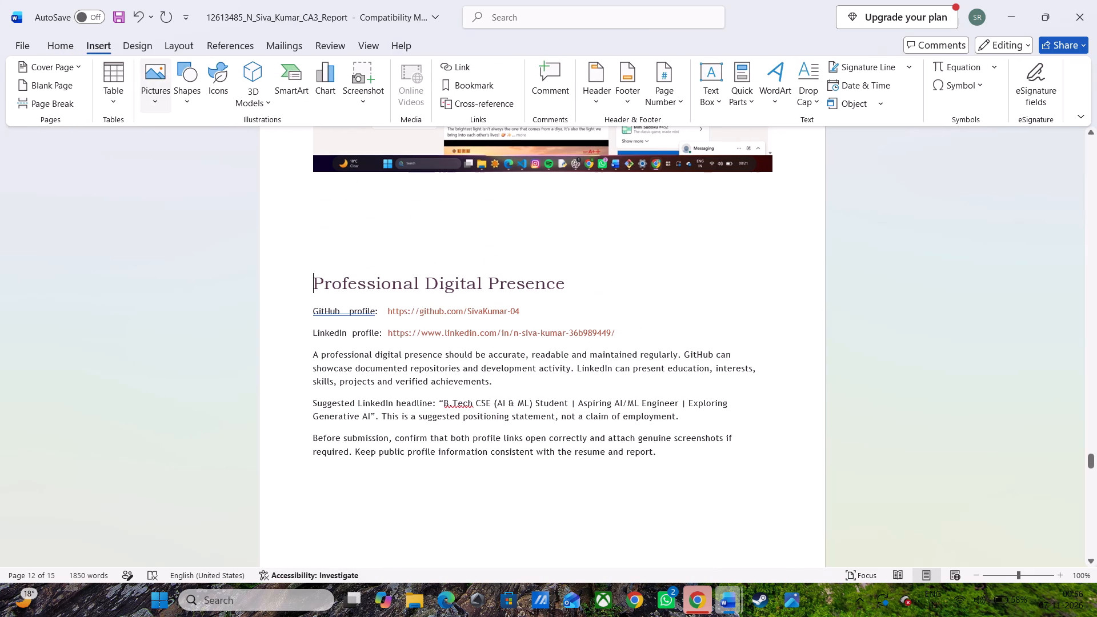
left_click(164, 82)
left_click(179, 151)
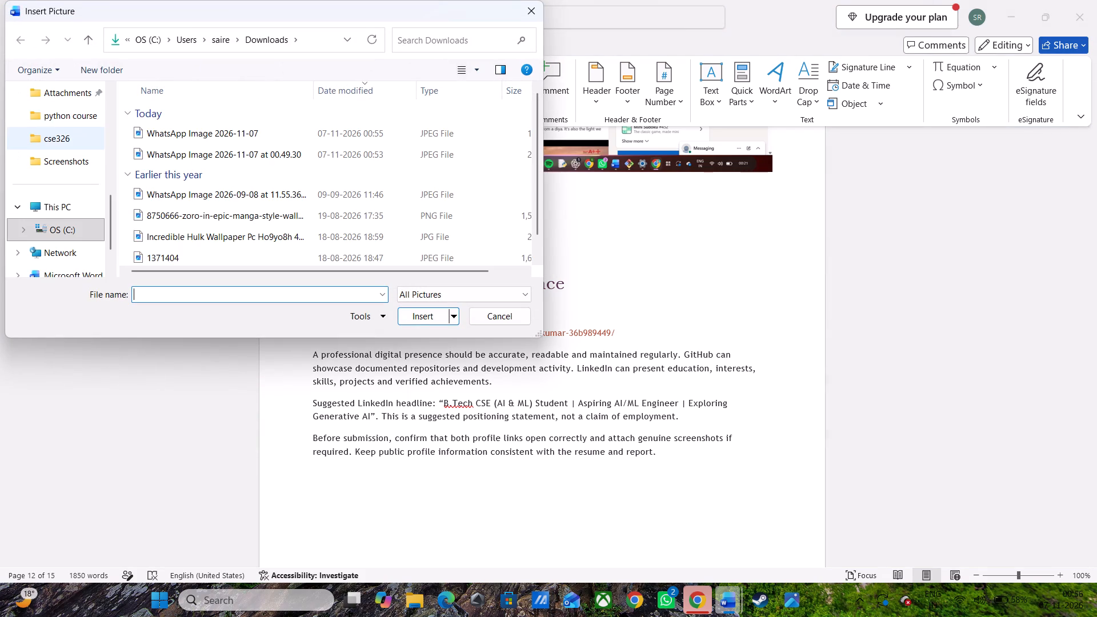
scroll(67, 136, "up", 4)
left_click(65, 111)
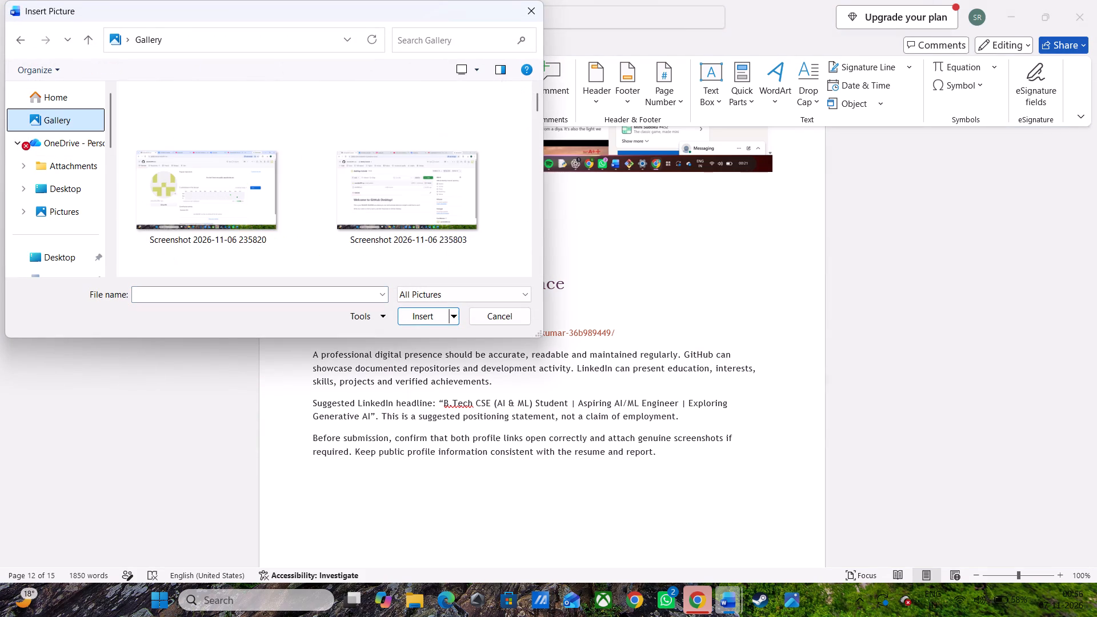
left_click(66, 100)
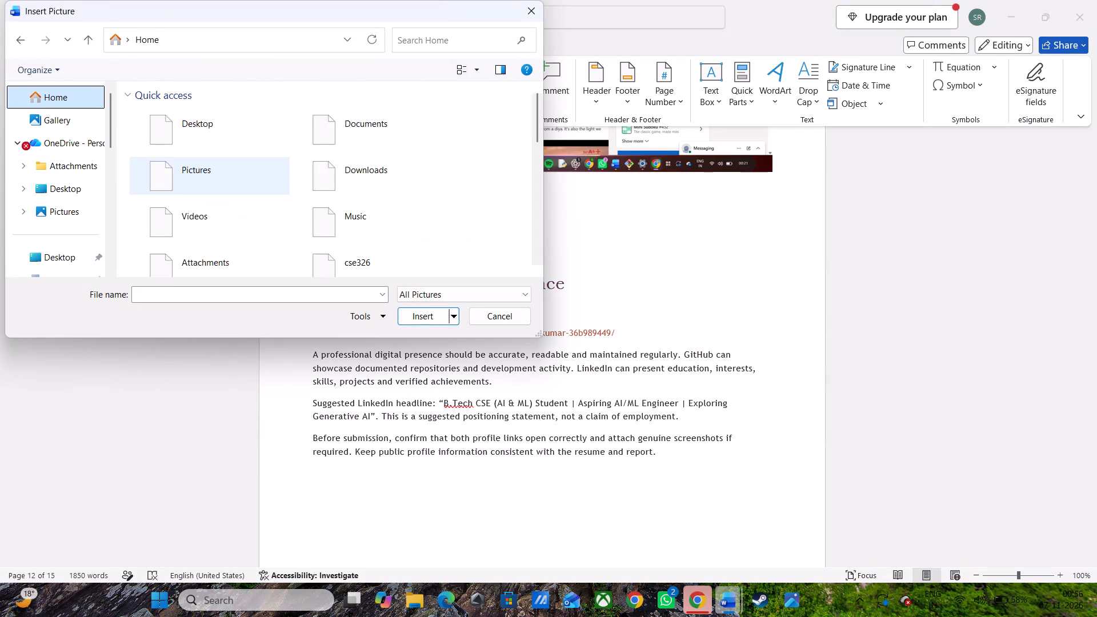
scroll(193, 167, "down", 1)
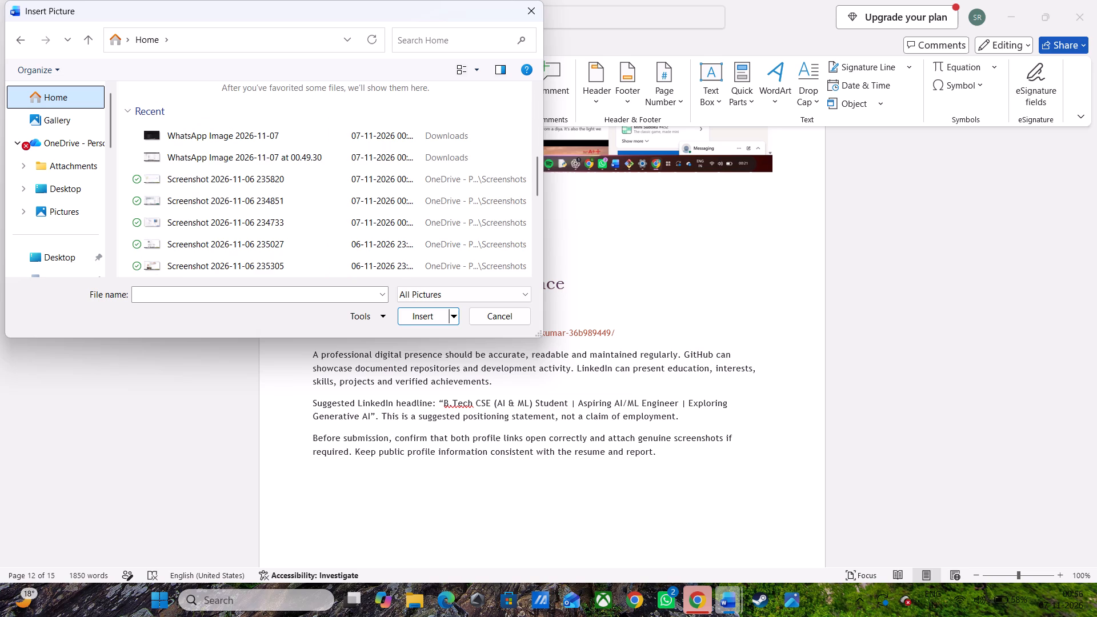
left_click(194, 133)
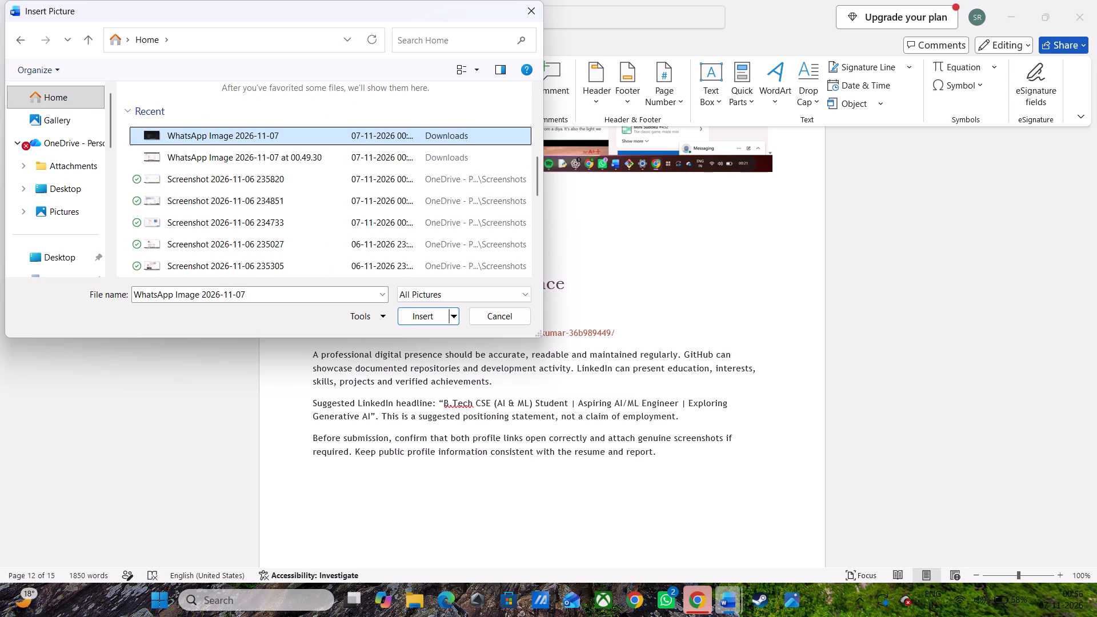
left_click(419, 314)
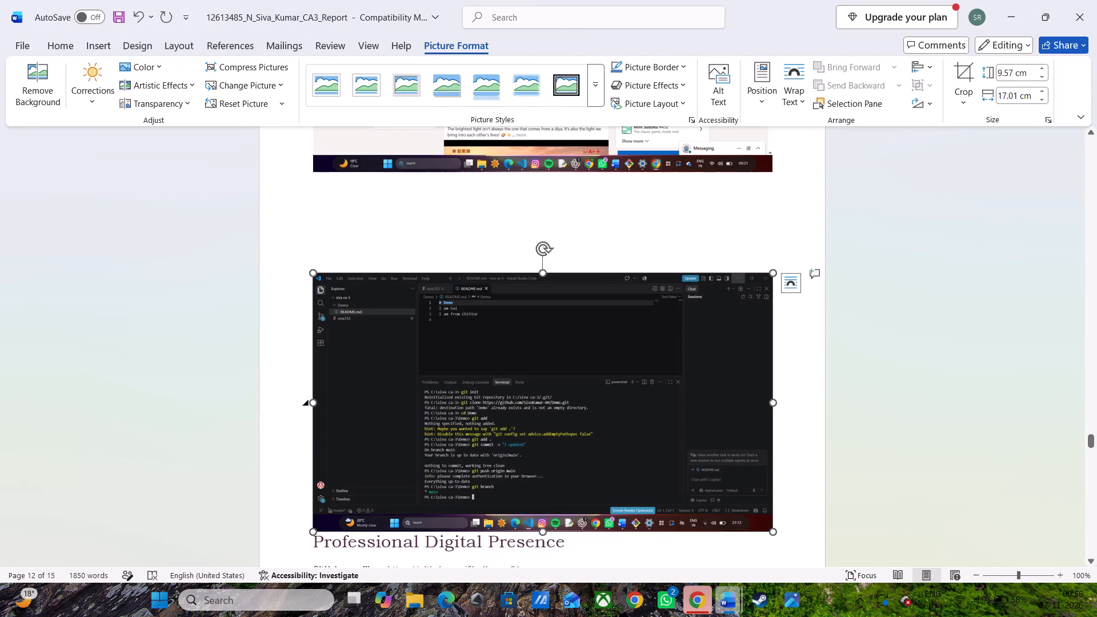
Start inserting another picture between the code editor screenshot and the Professional Digital Presence heading.
scroll(419, 314, "down", 4)
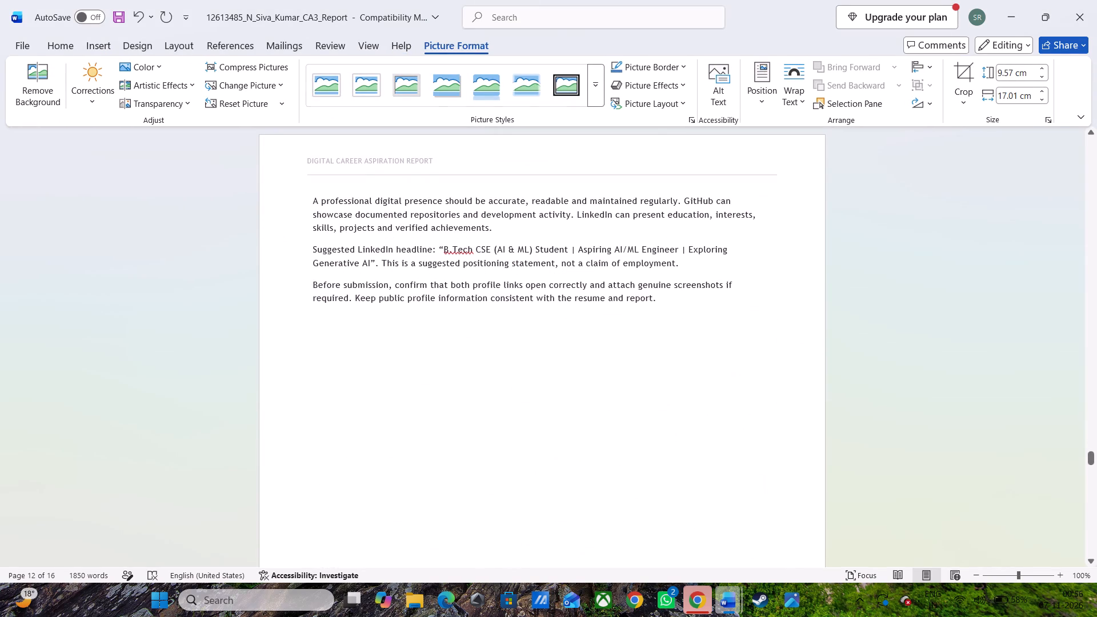
scroll(419, 314, "up", 1)
scroll(351, 165, "up", 1)
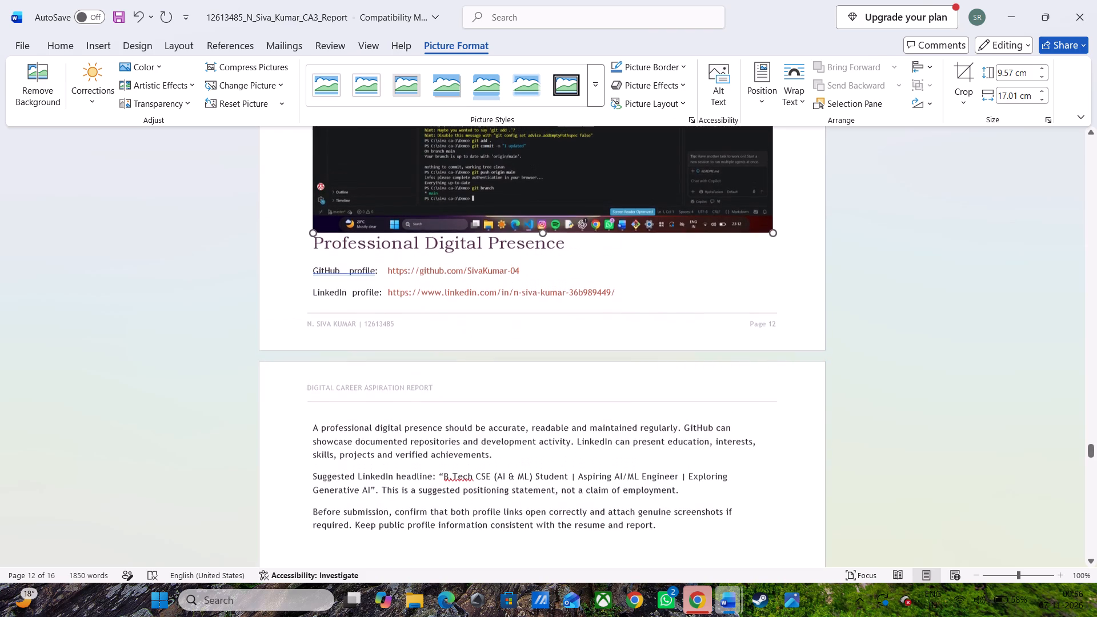
left_click(319, 243)
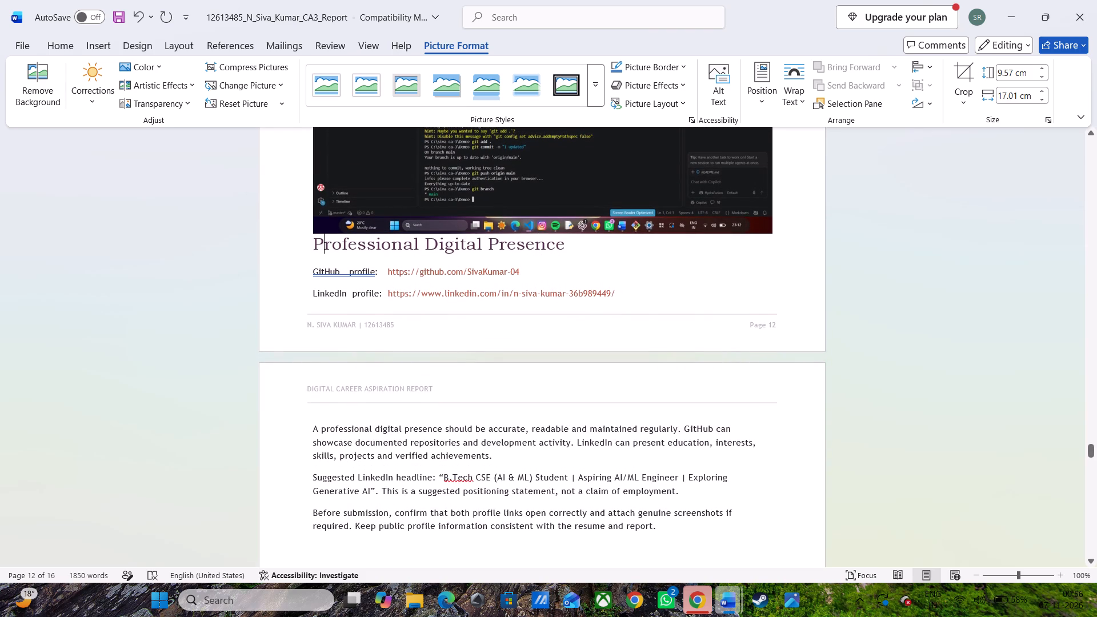
key("Left")
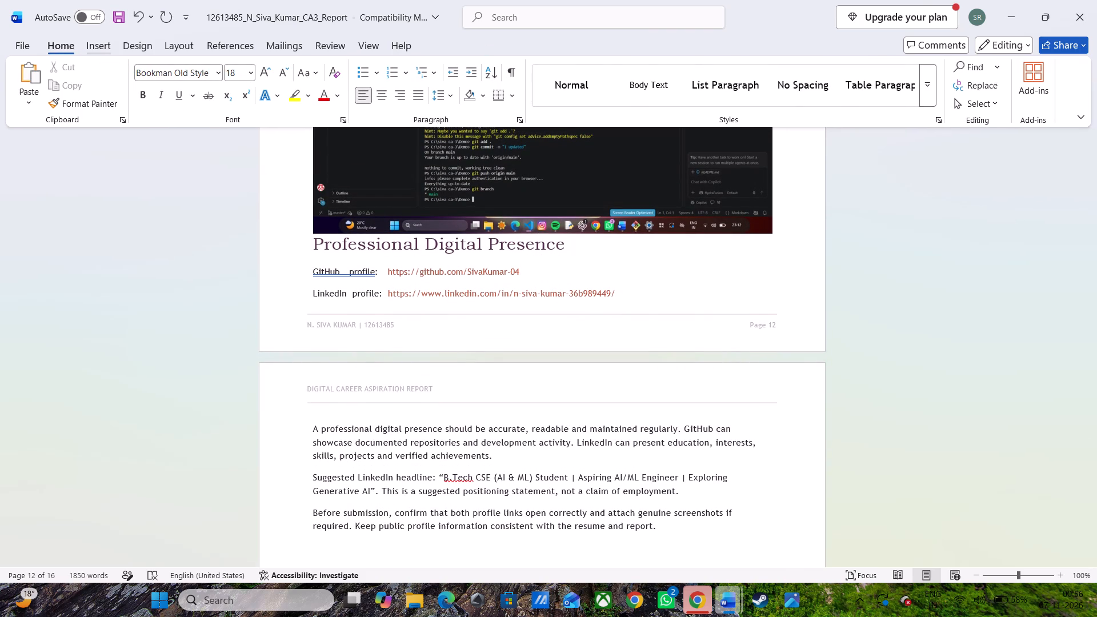
left_click(95, 41)
left_click_drag(175, 90, 165, 89)
left_click(165, 89)
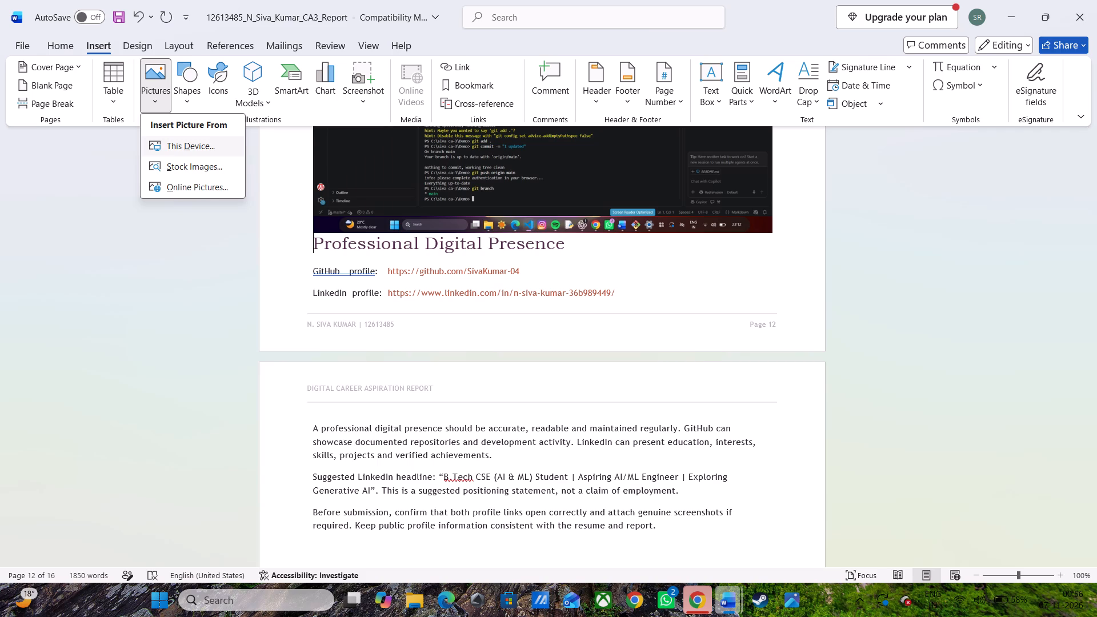
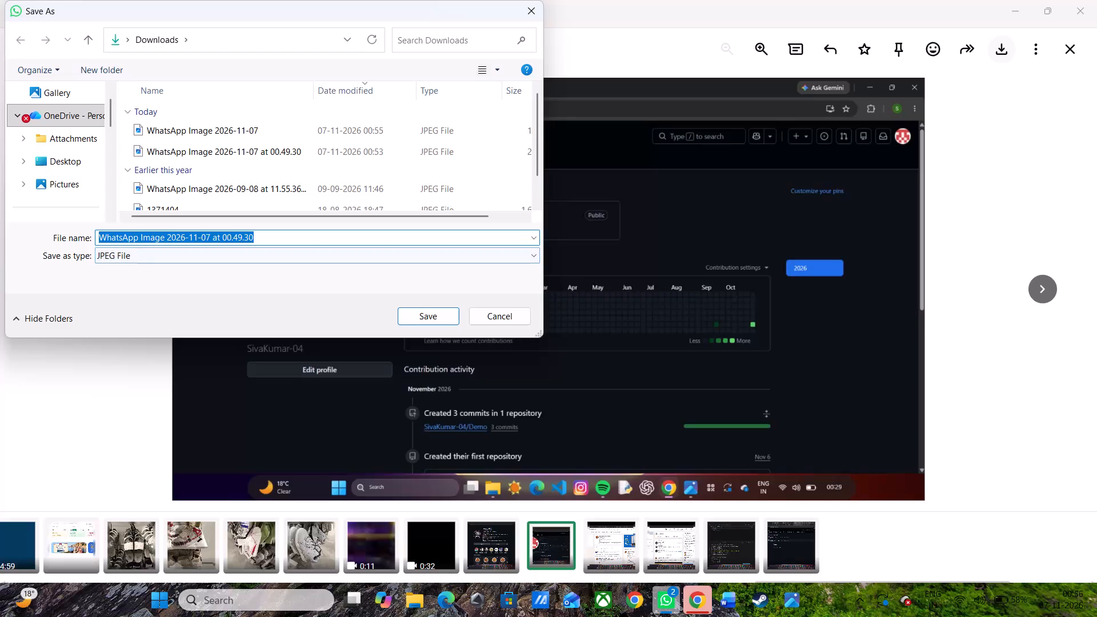
Add "siva" after "WhatsApp Image" in the file name for saving the GitHub profile screenshot to Downloads.
left_click(165, 238)
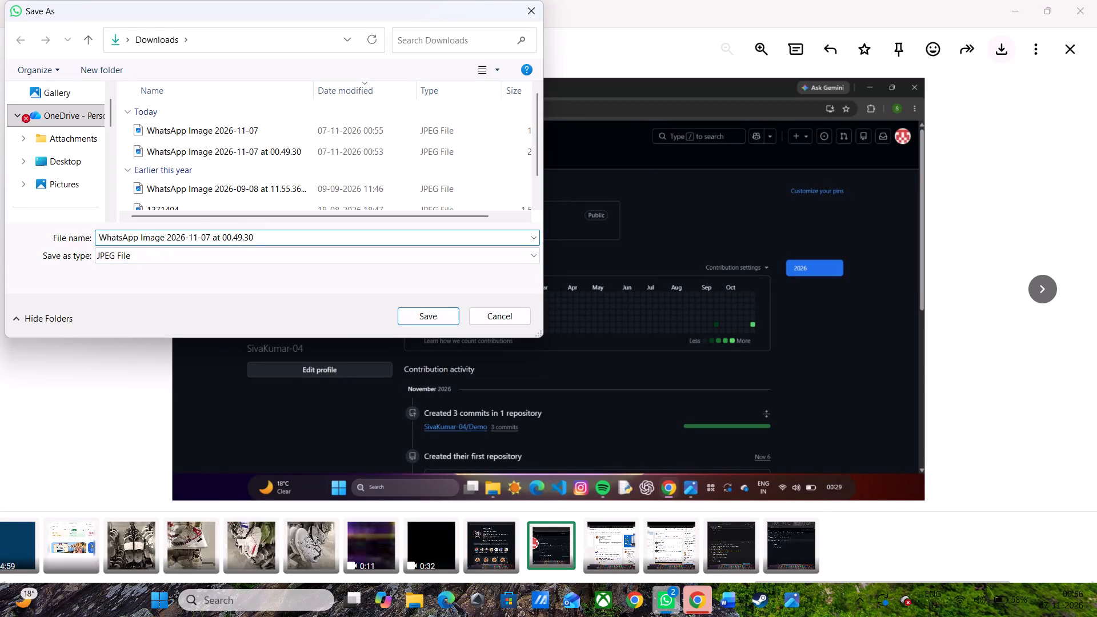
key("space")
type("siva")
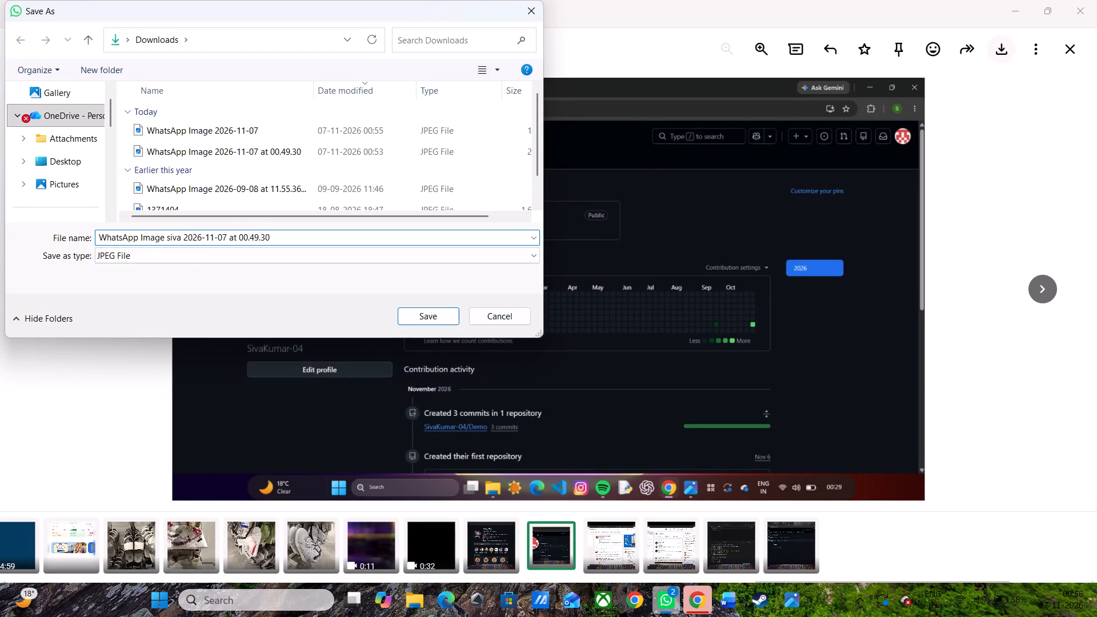
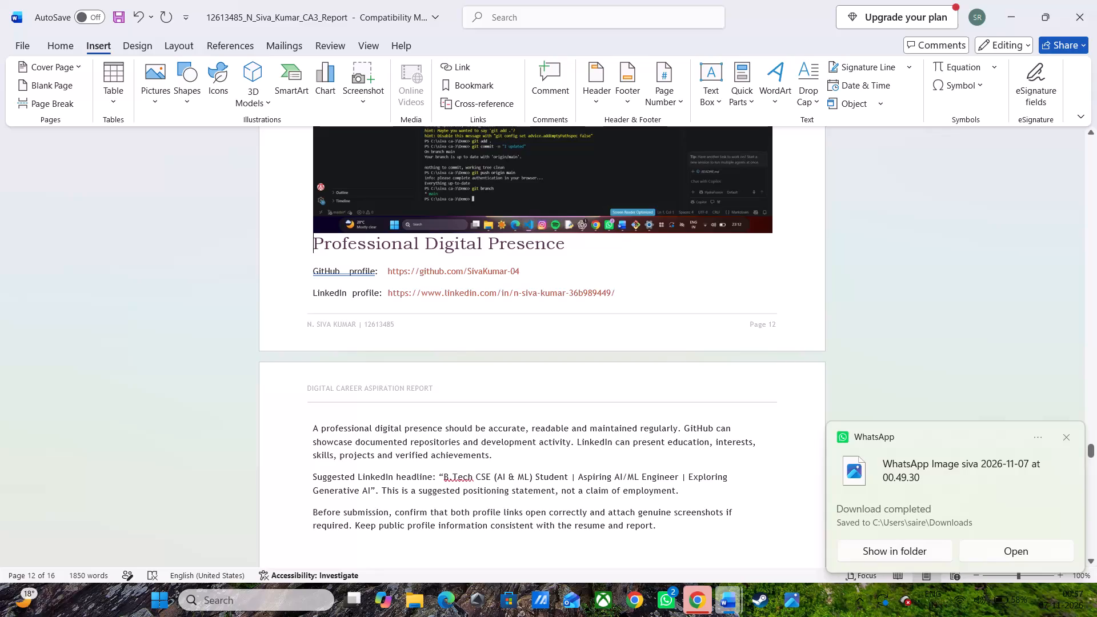
Insert the recent picture "WhatsApp Image siva 2026-11-07 at 00.49.30" from this device before the Professional Digital Presence heading.
left_click(163, 98)
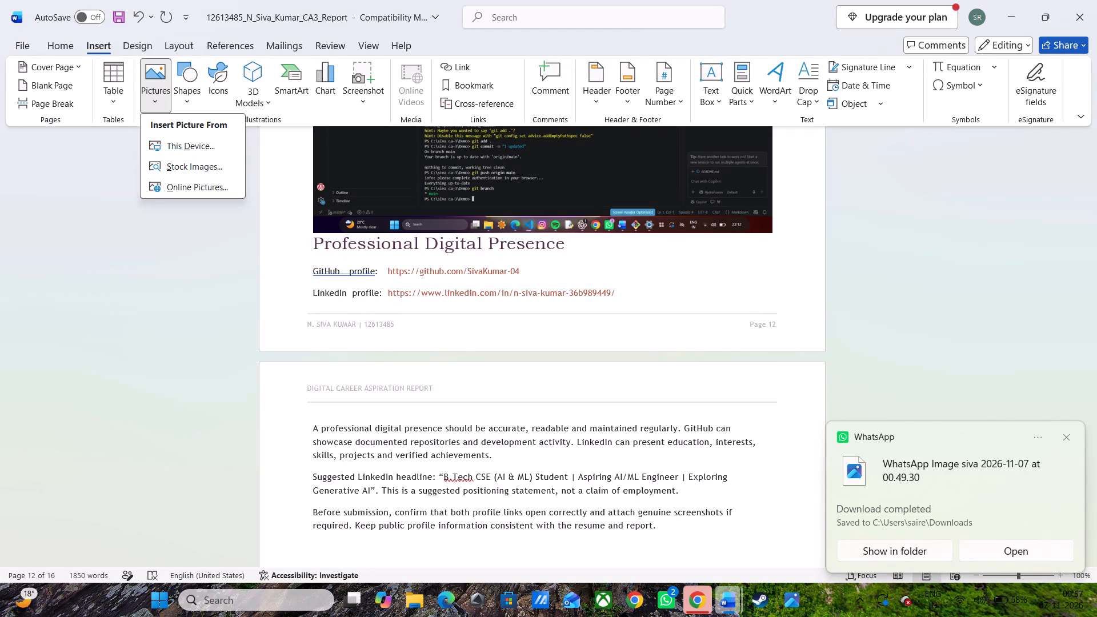
left_click(187, 148)
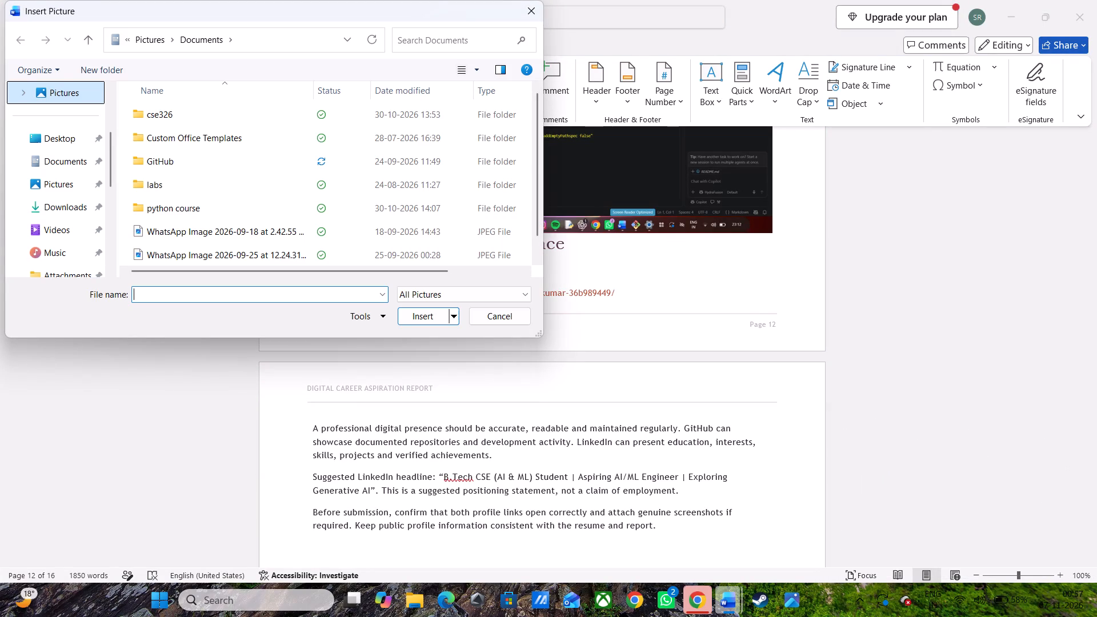
scroll(43, 98, "up", 6)
left_click(43, 98)
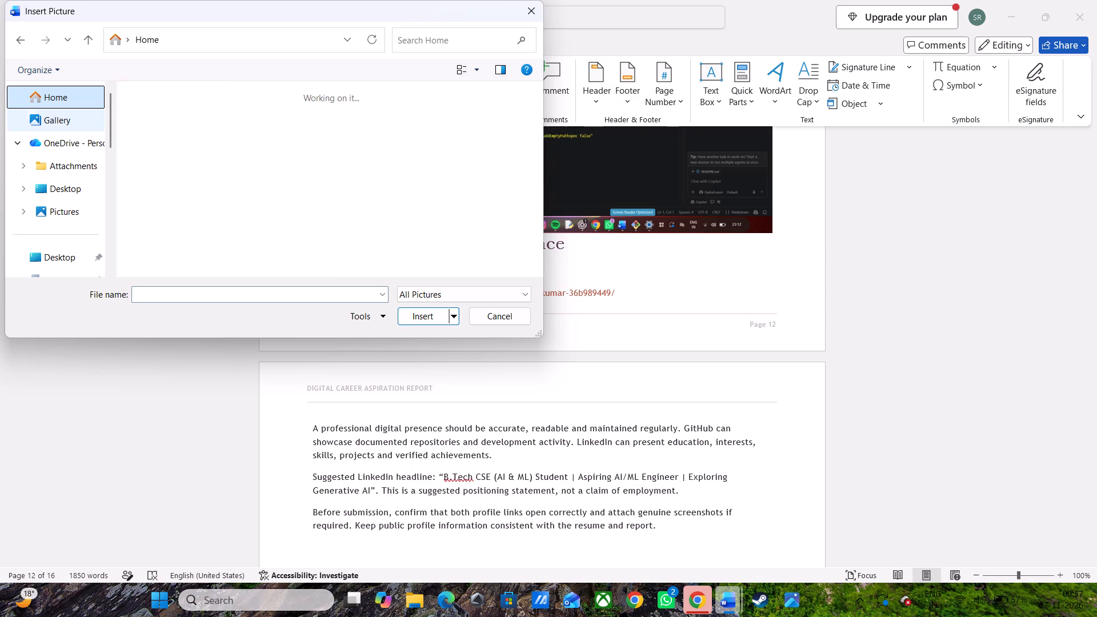
scroll(195, 196, "down", 1)
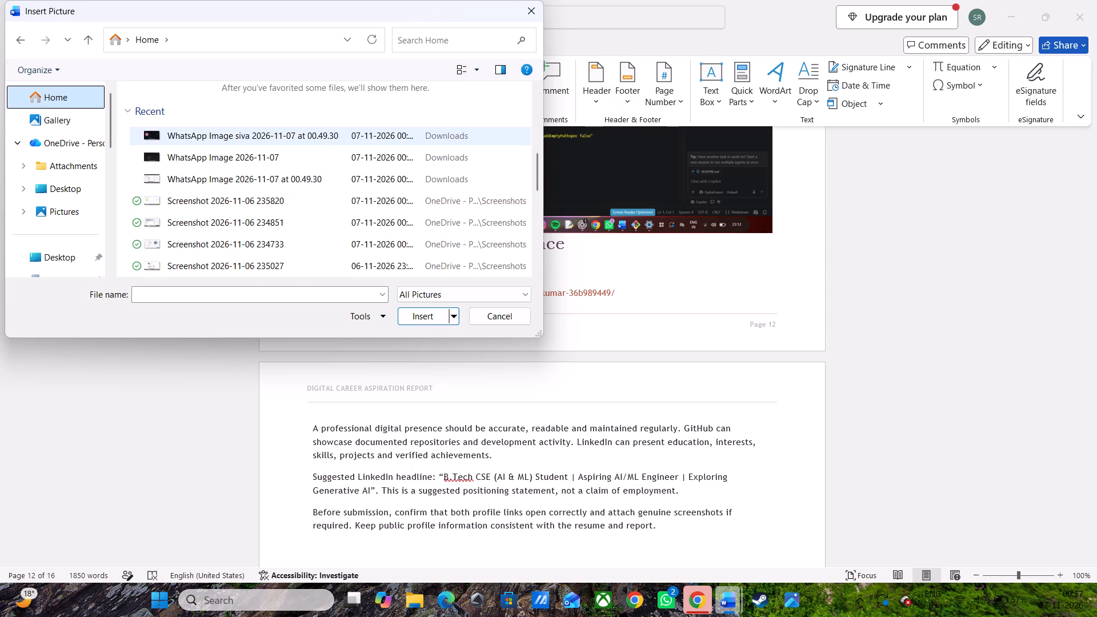
left_click(199, 138)
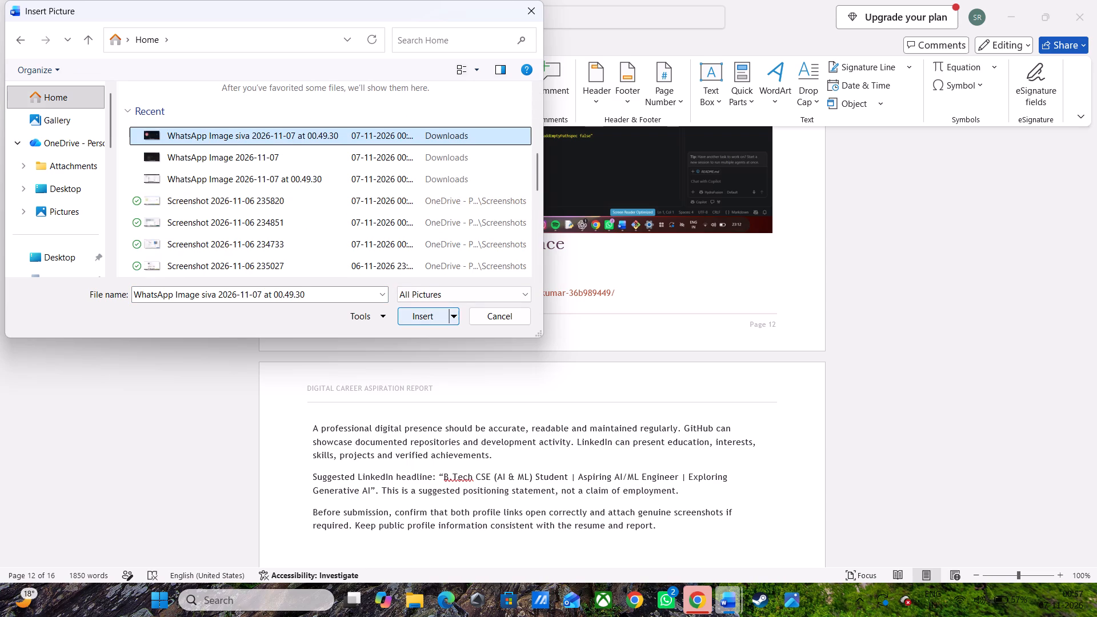
left_click(423, 310)
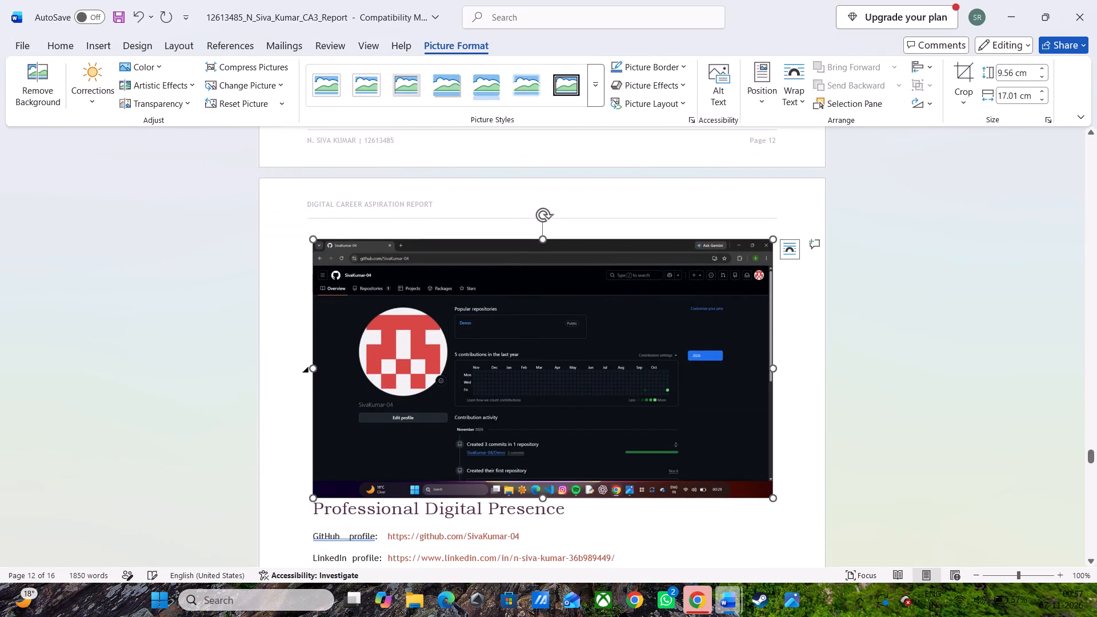
Place the cursor before the Professional Digital Presence heading, below the GitHub profile screenshot, and open the device picture chooser for another insertion.
left_click(315, 511)
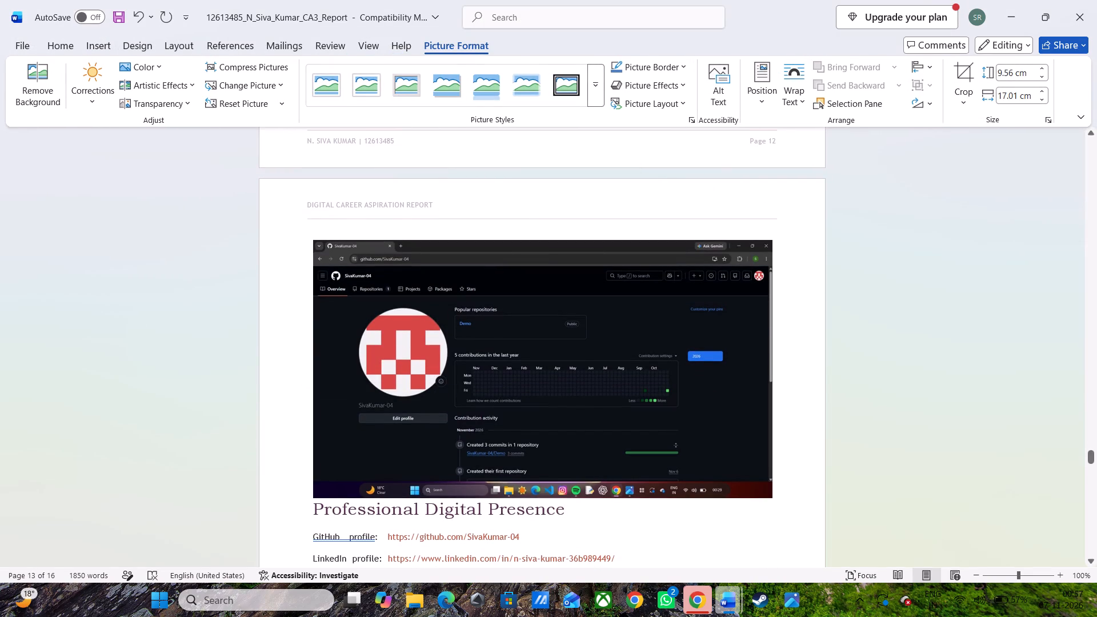
left_click(100, 47)
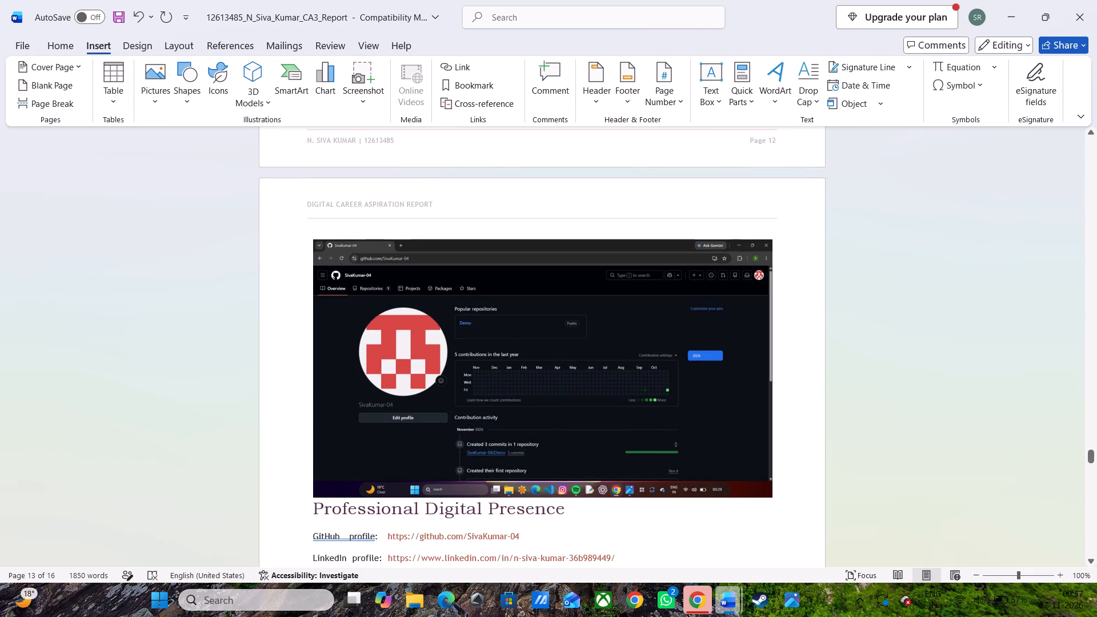
left_click(149, 95)
left_click(173, 145)
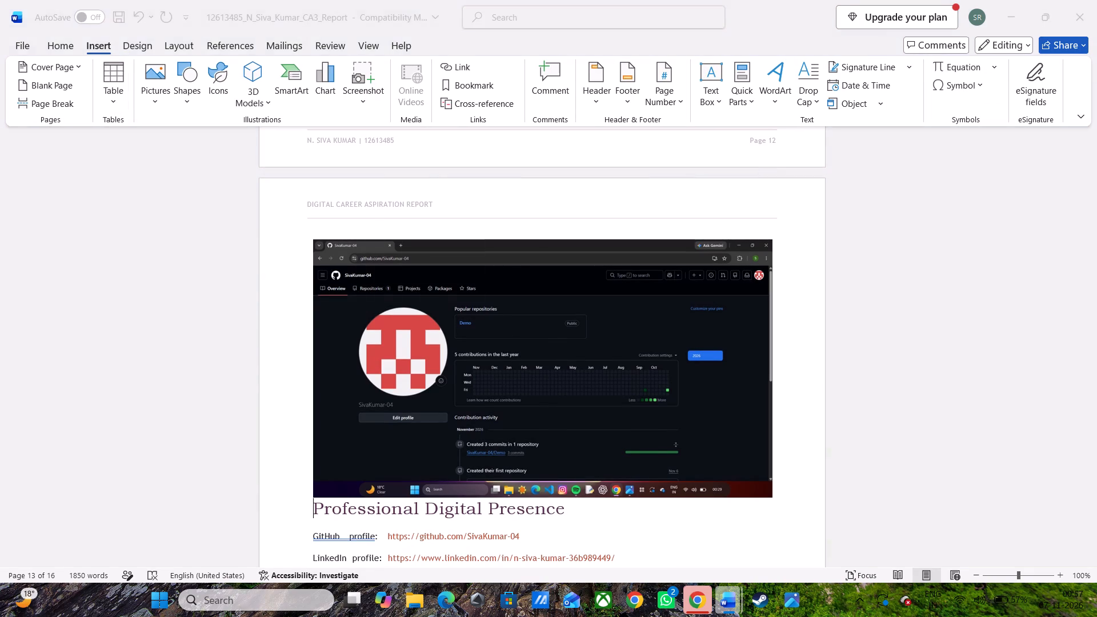
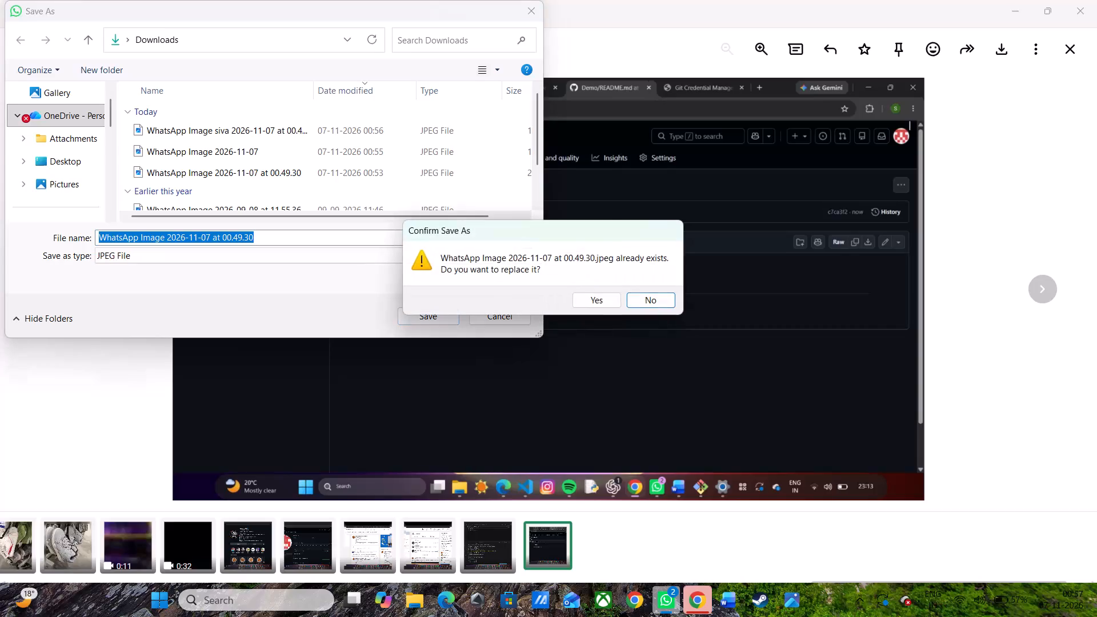
Decline replacing the existing image and add the person's name before the date in the GitHub screenshot's file name for saving in Downloads.
left_click(628, 299)
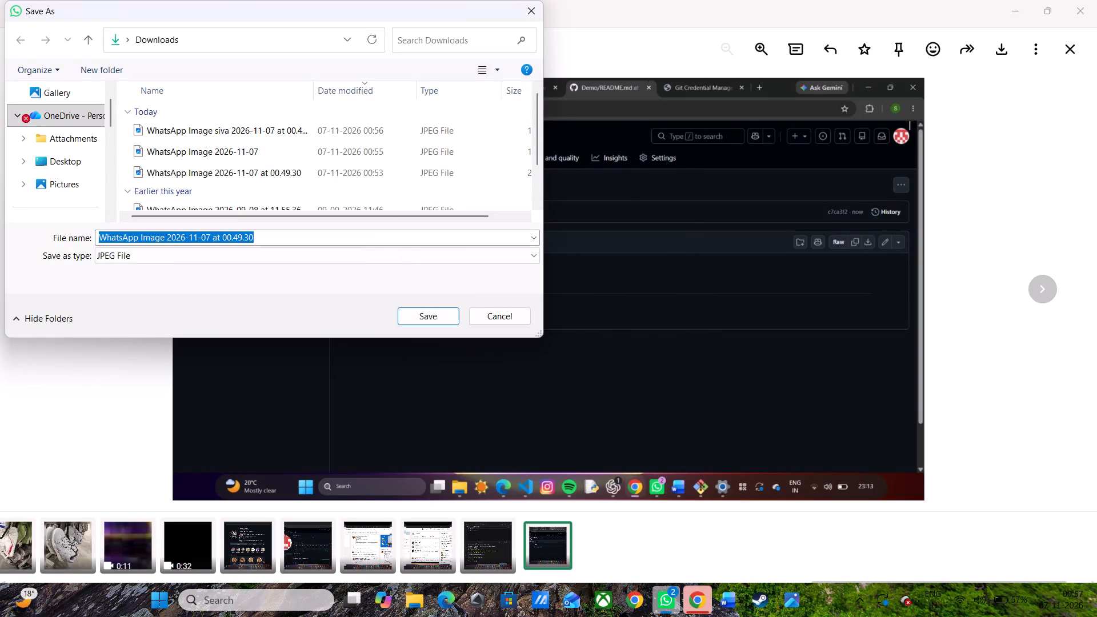
left_click(169, 241)
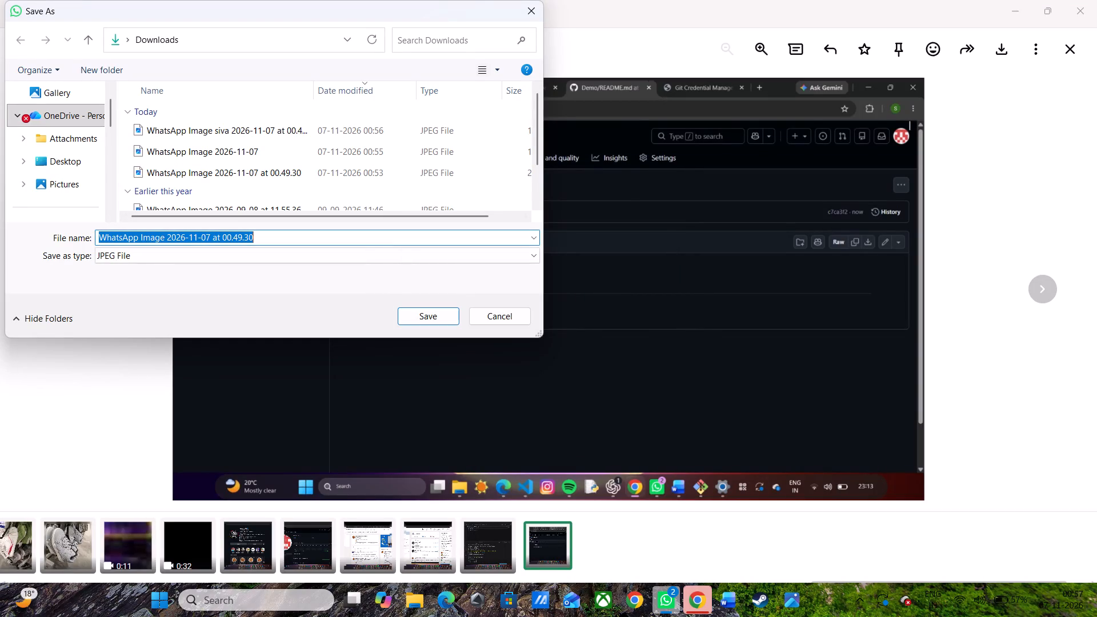
left_click(166, 240)
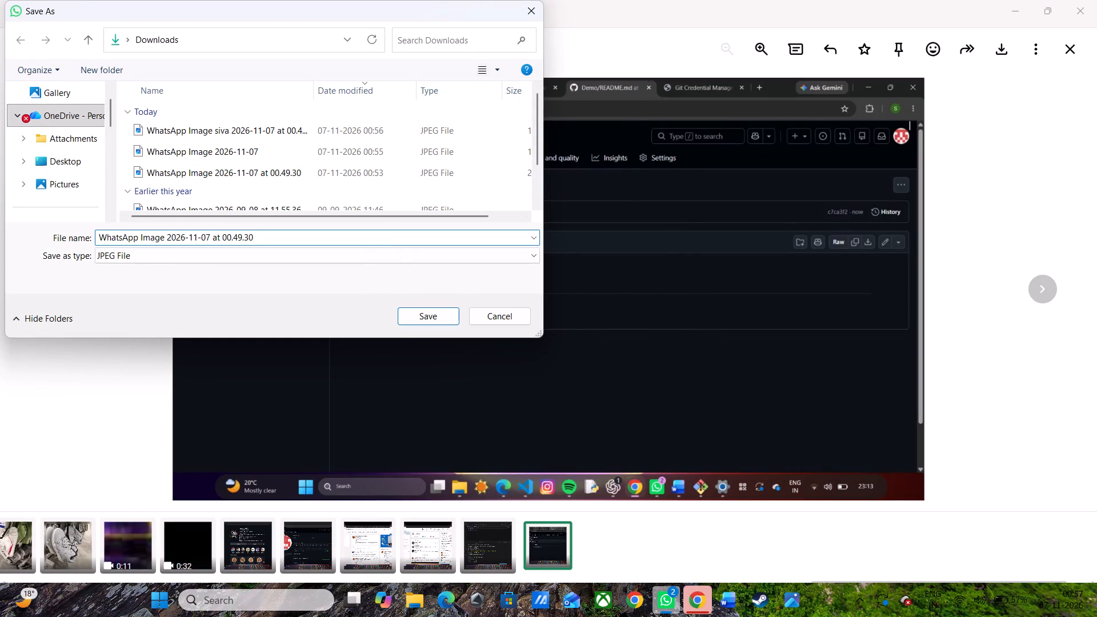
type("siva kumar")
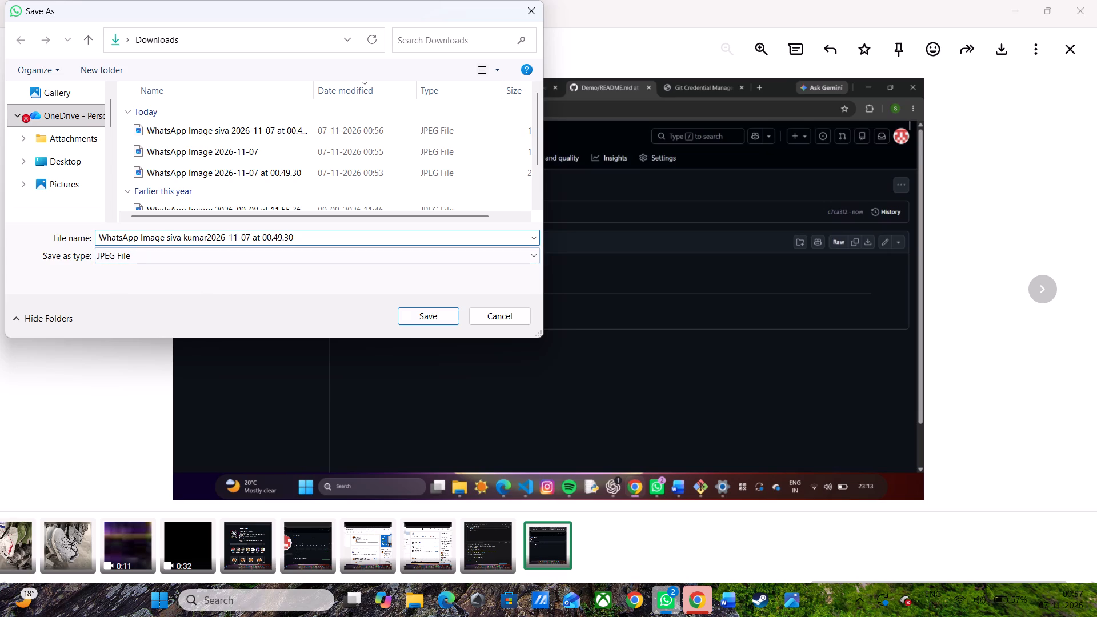
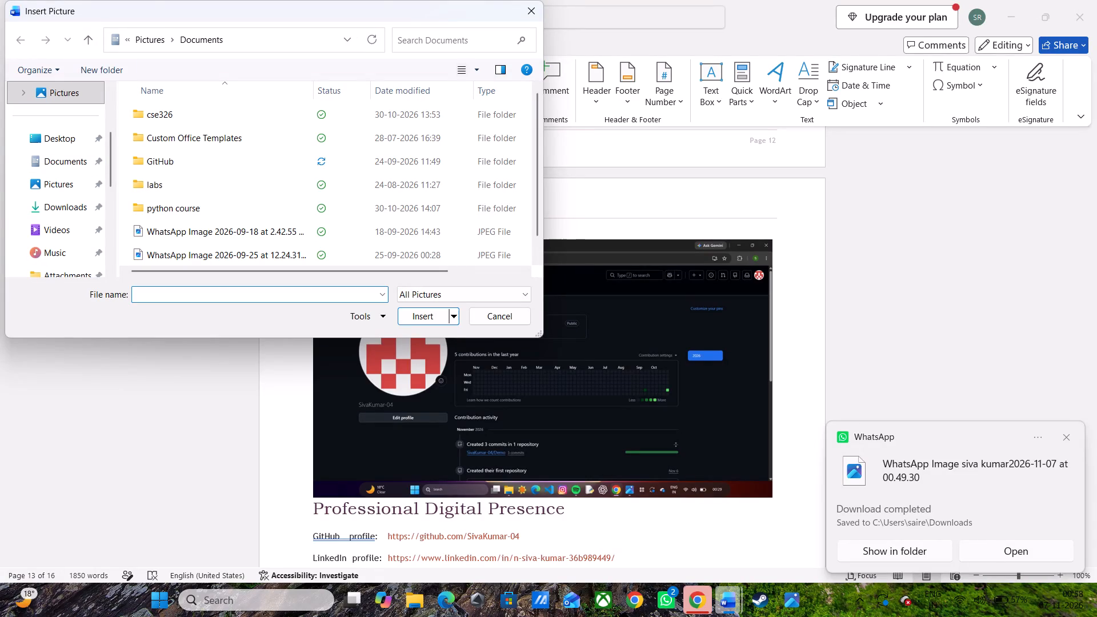
Insert the recently downloaded WhatsApp image stamped 2026-11-07 at 00.49.30 directly above the Professional Digital Presence heading, below the GitHub profile screenshot.
left_click(367, 35)
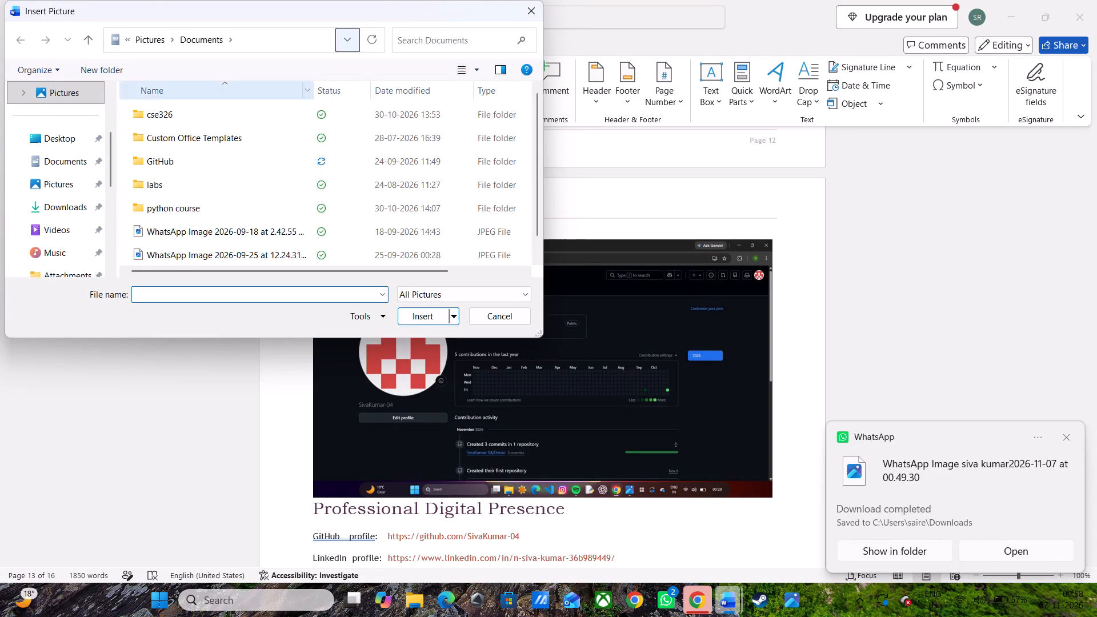
scroll(39, 129, "up", 5)
left_click_drag(57, 85, 54, 105)
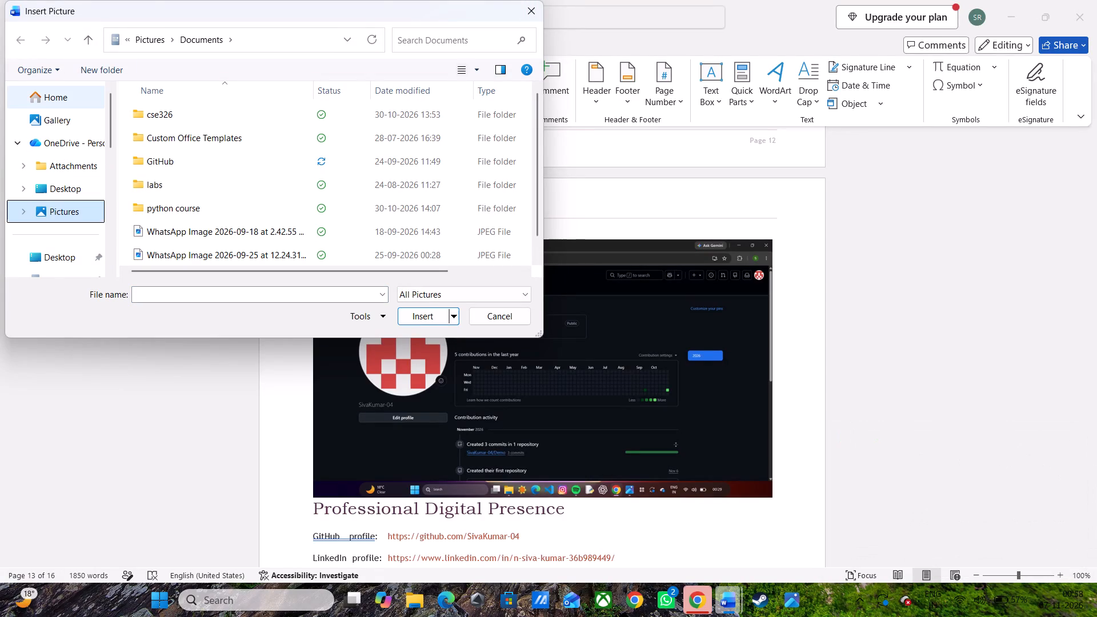
left_click(54, 105)
scroll(201, 190, "down", 1)
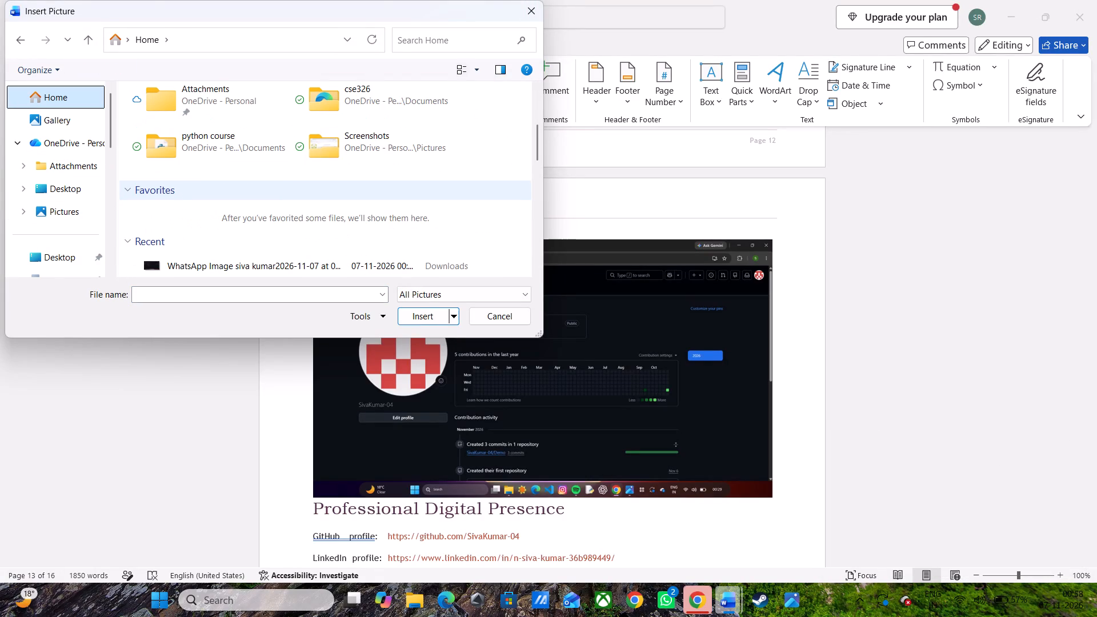
left_click(229, 262)
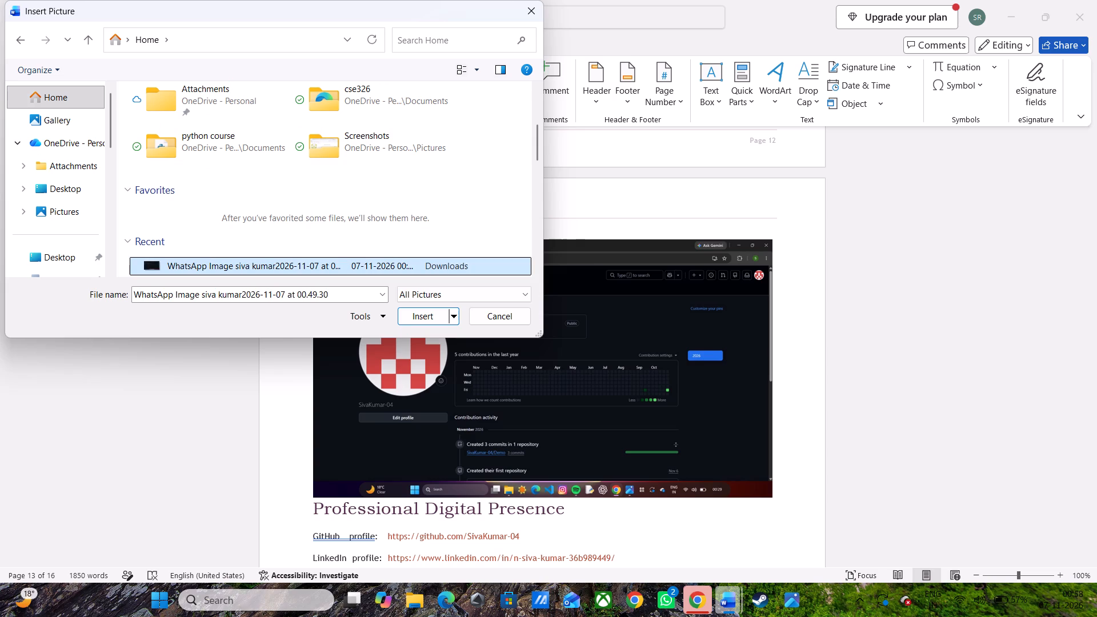
left_click(428, 323)
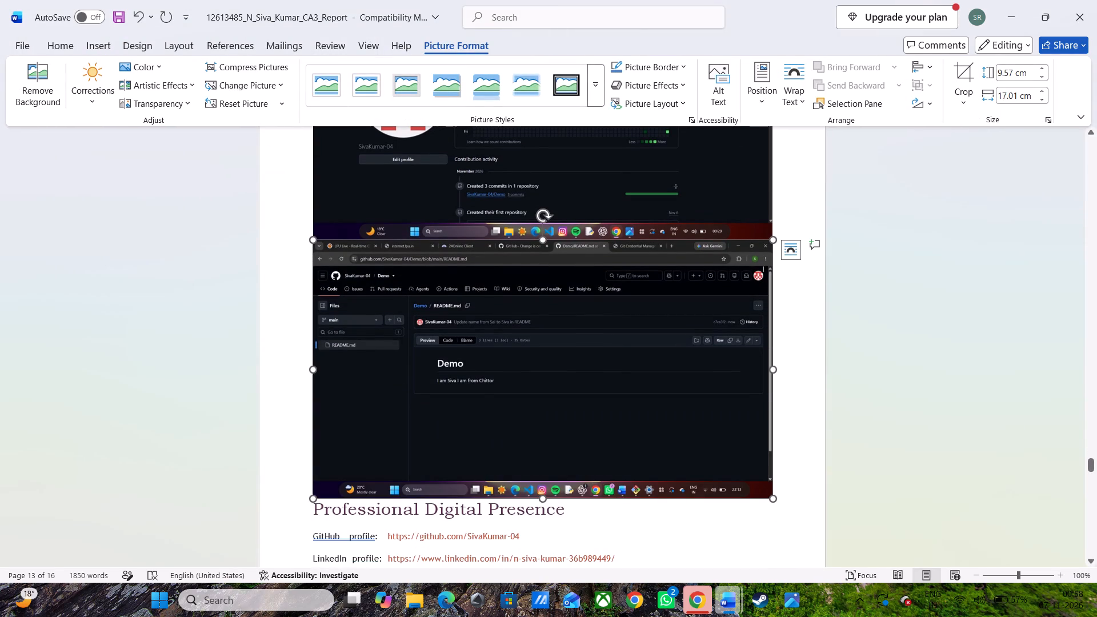
Place the insertion point just after the GitHub profile overview screenshot, above the Demo README screenshot.
left_click(780, 235)
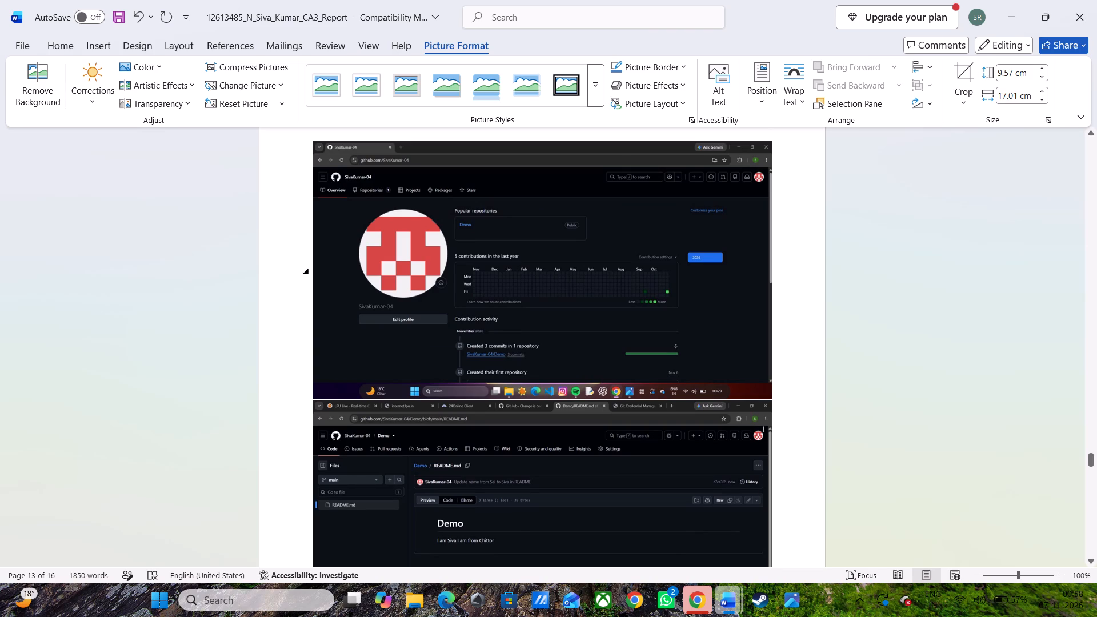
Add blank lines between the GitHub profile overview screenshot and the Demo README screenshot.
left_click(791, 440)
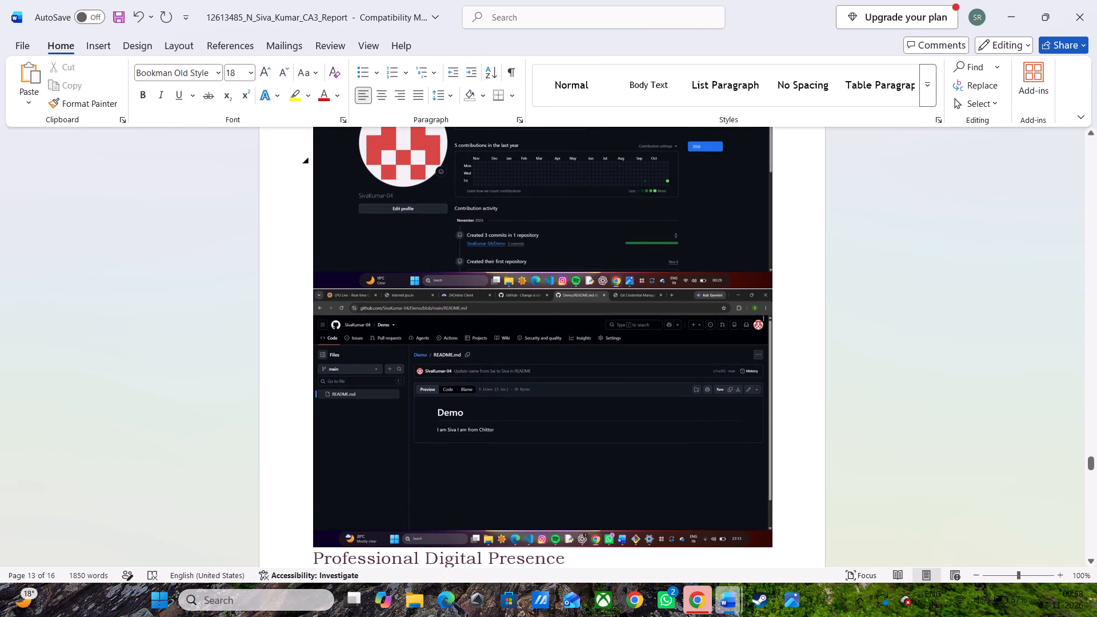
left_click(787, 273)
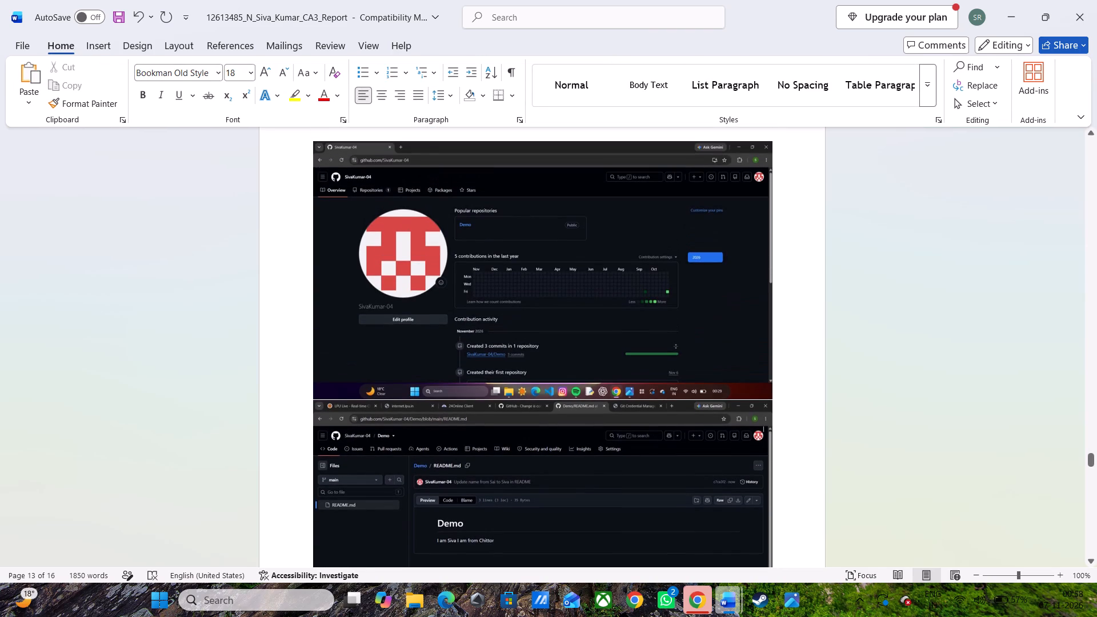
key("Return")
left_click(800, 250)
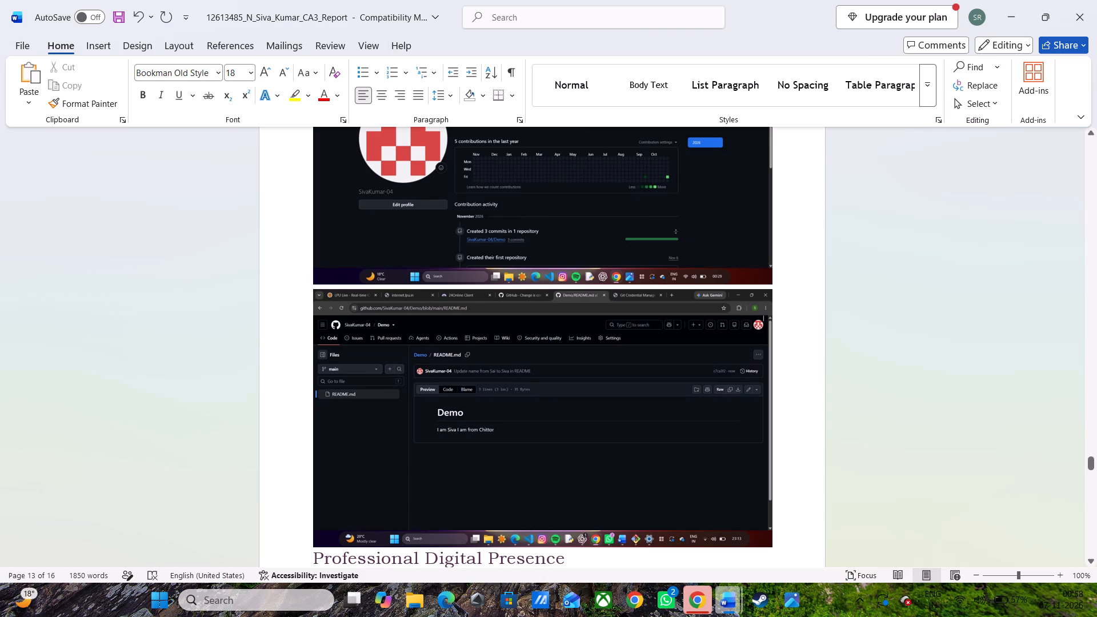
key("Return")
key("Return")
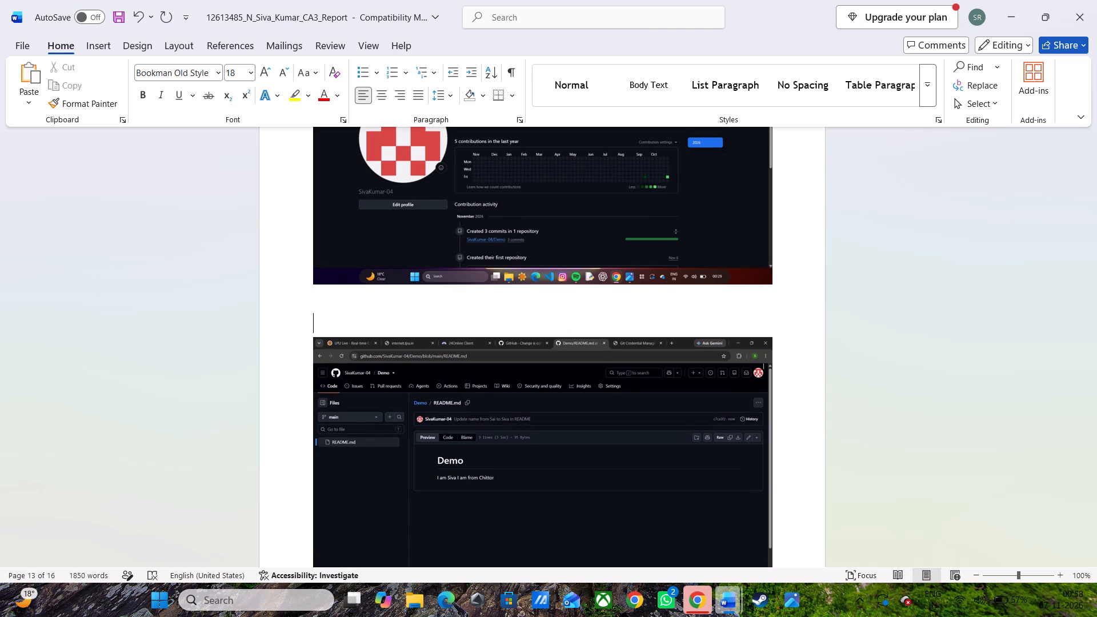
Add blank lines between the Demo README screenshot and the Professional Digital Presence heading.
scroll(800, 250, "down", 1)
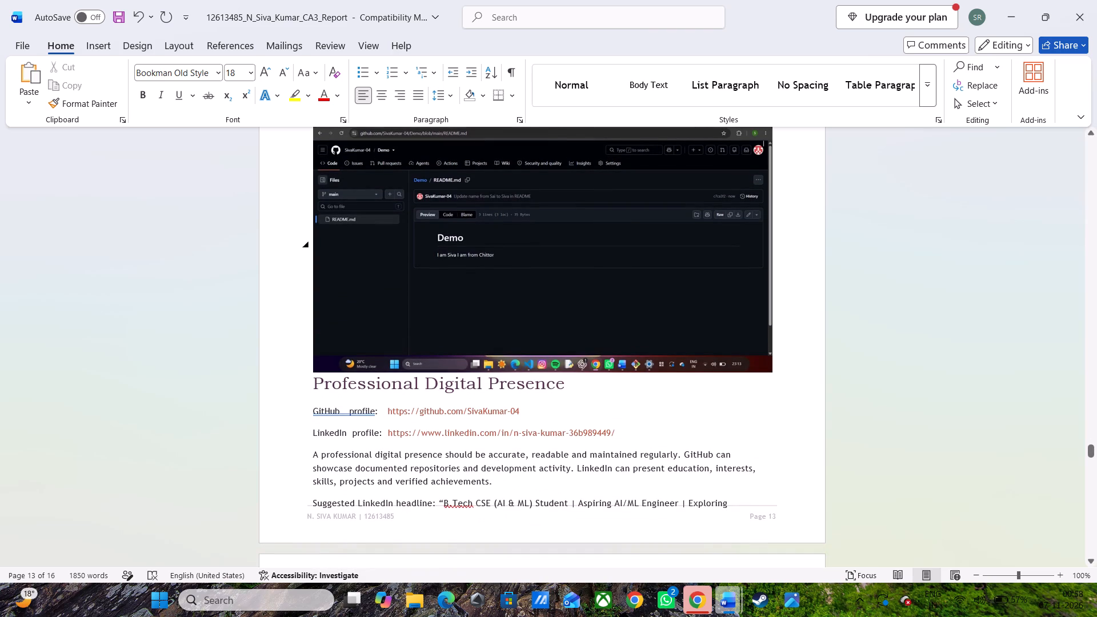
left_click(312, 380)
key("Return")
key("Return")
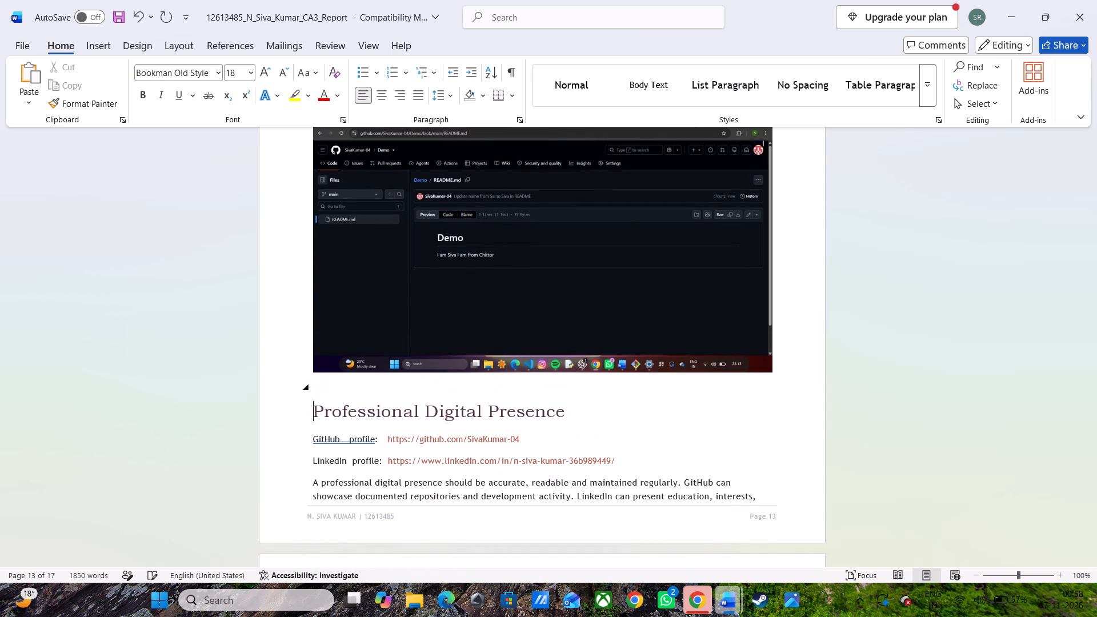
Start inserting another picture at the Professional Digital Presence heading.
left_click(96, 42)
left_click(155, 73)
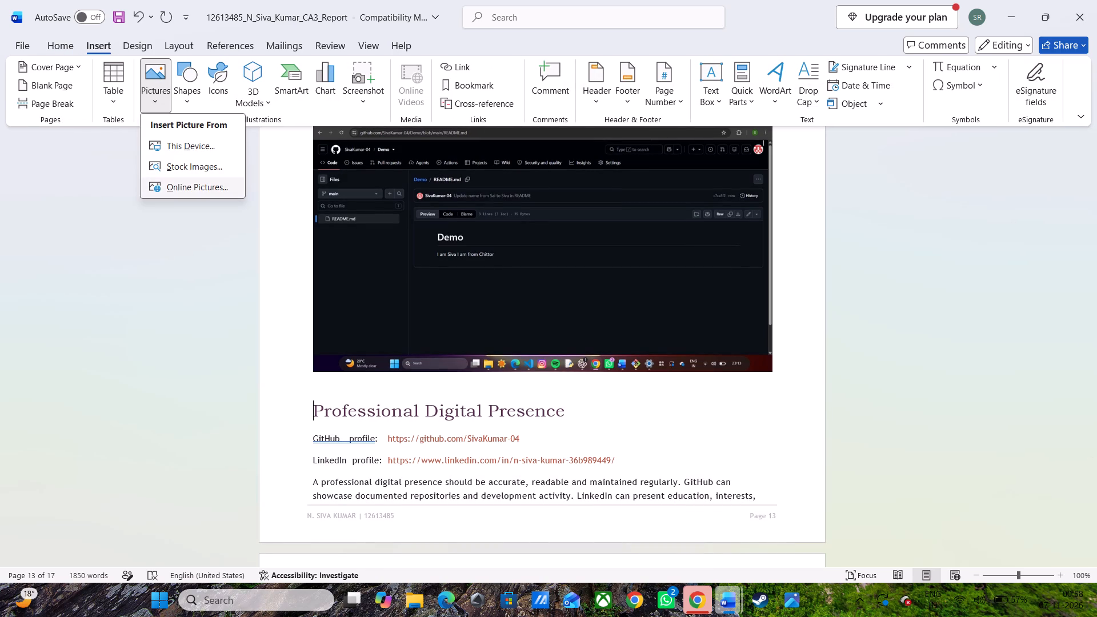
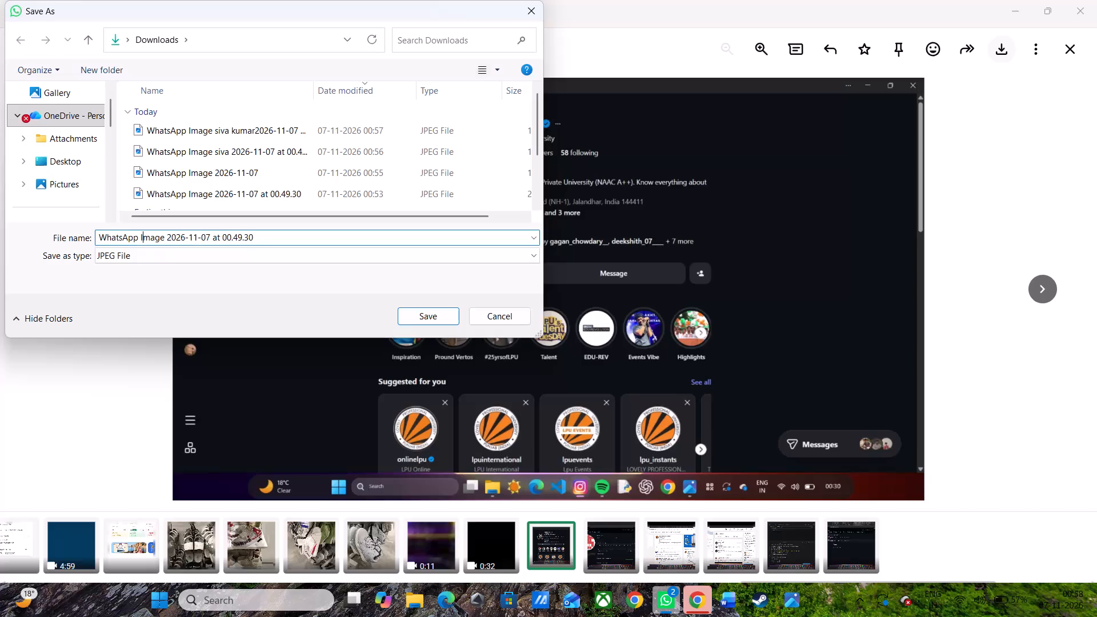
Add "siva" before "Image" in the file name of the Instagram profile screenshot being saved to Downloads.
key("Left")
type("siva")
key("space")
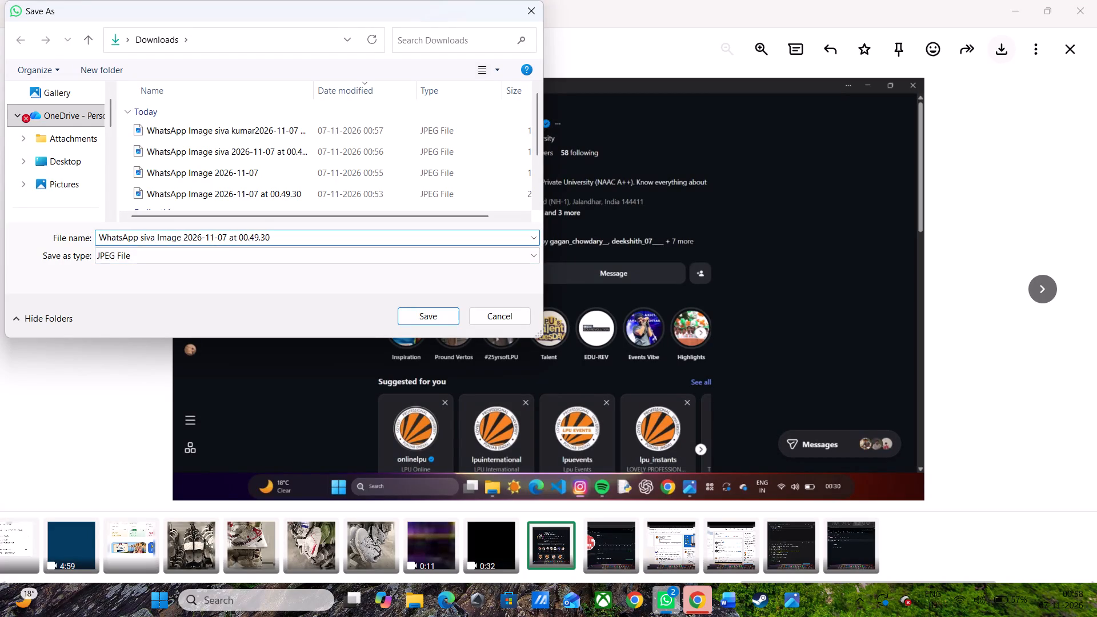
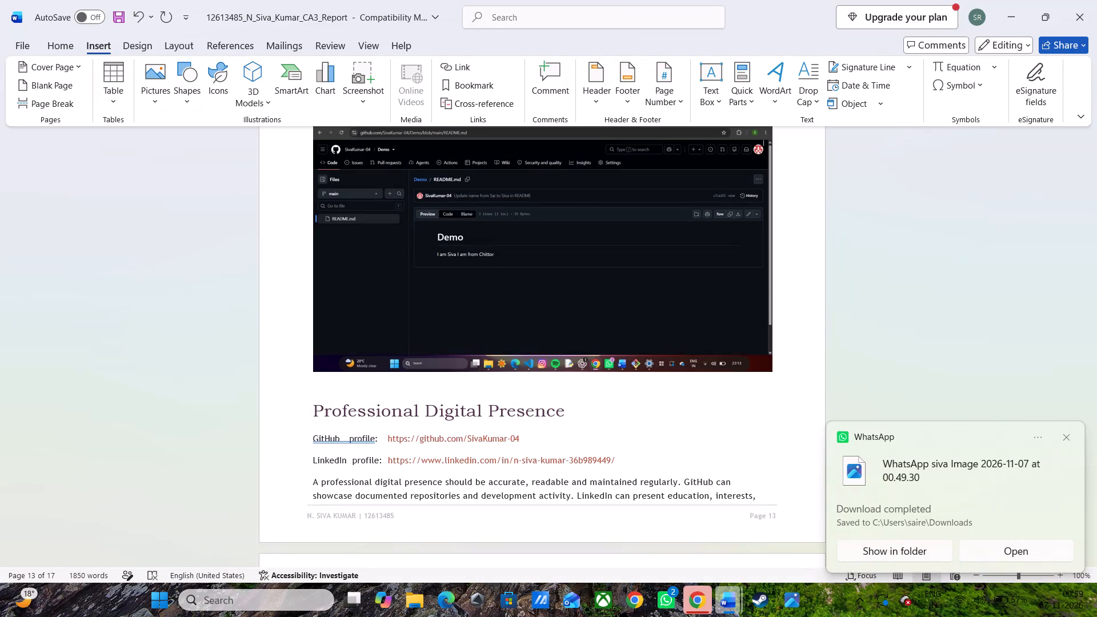
Insert the recent picture "WhatsApp siva Image 2026-11-07 at 00.49.30" from this device just before the Professional Digital Presence heading.
left_click(147, 73)
left_click(180, 143)
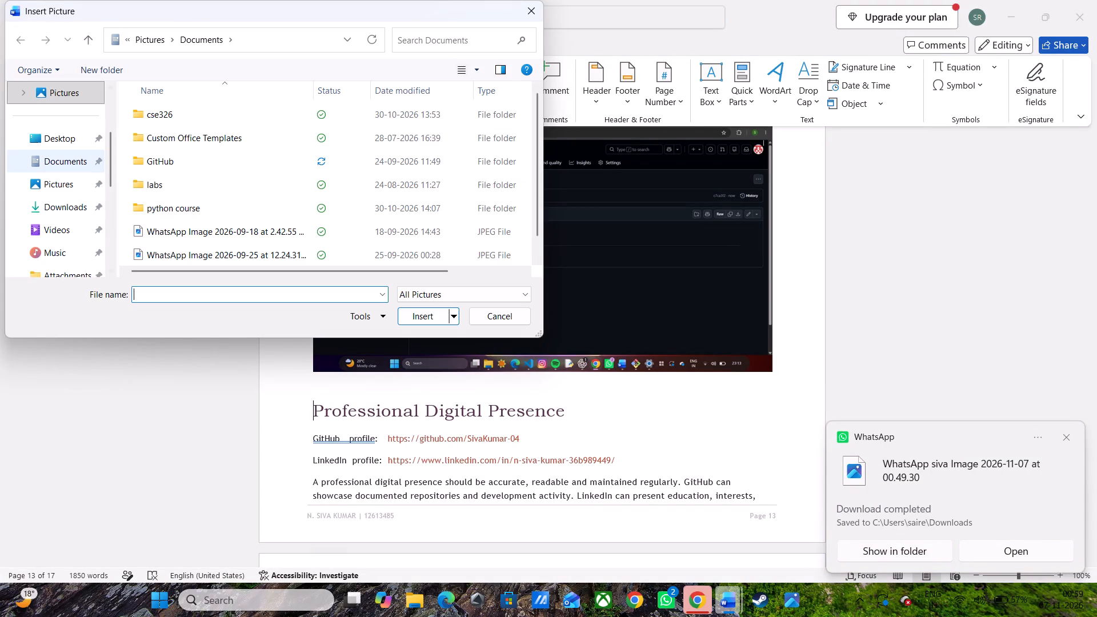
scroll(62, 111, "up", 8)
left_click(59, 89)
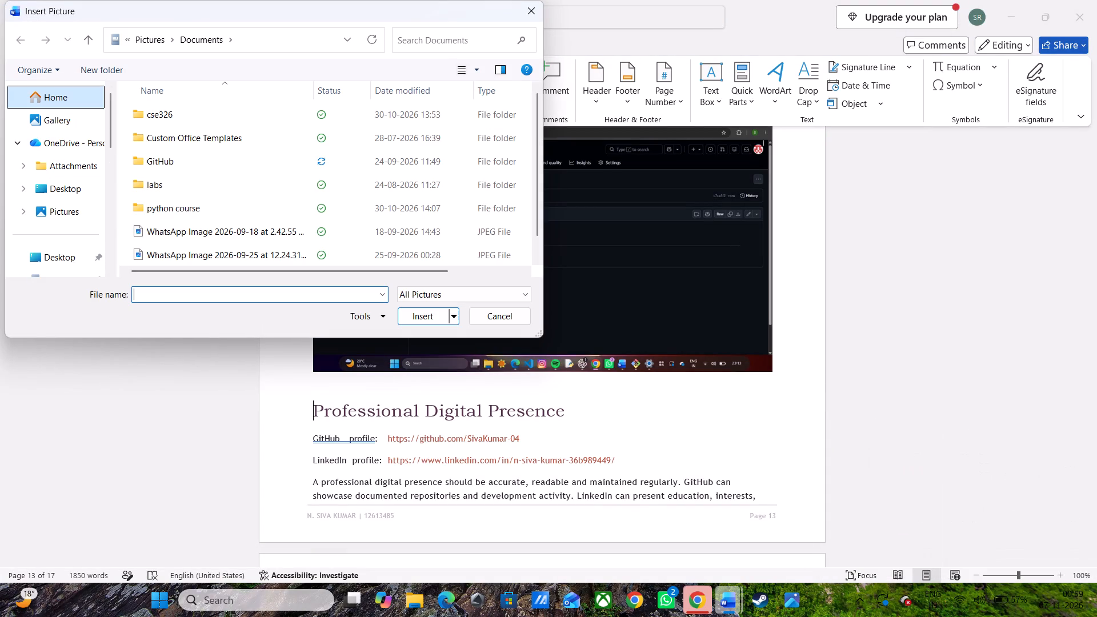
scroll(181, 202, "down", 1)
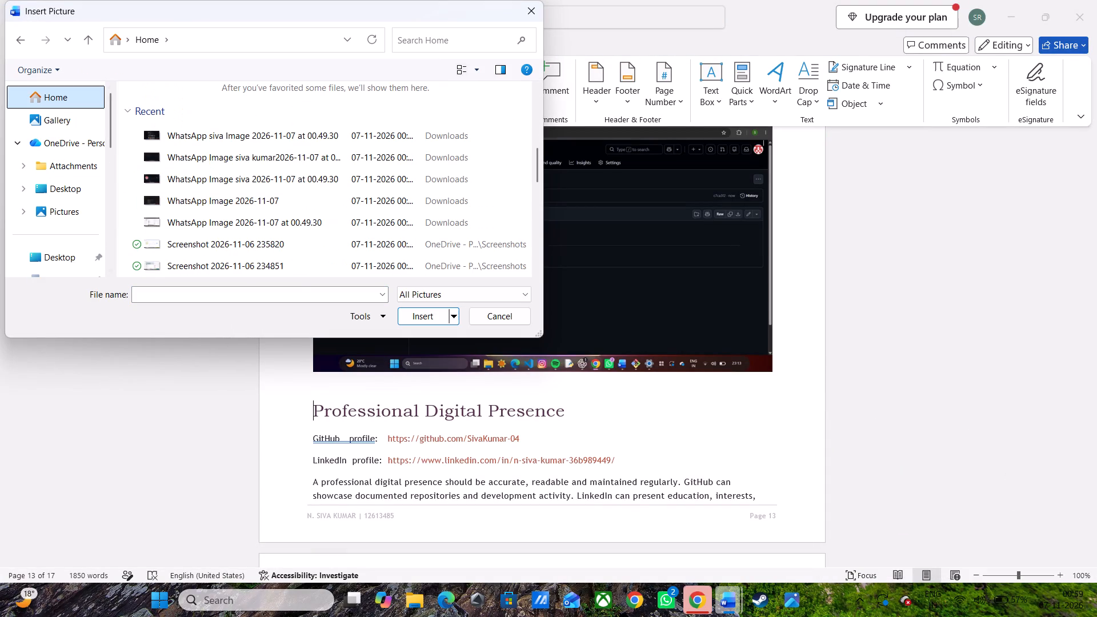
left_click(222, 141)
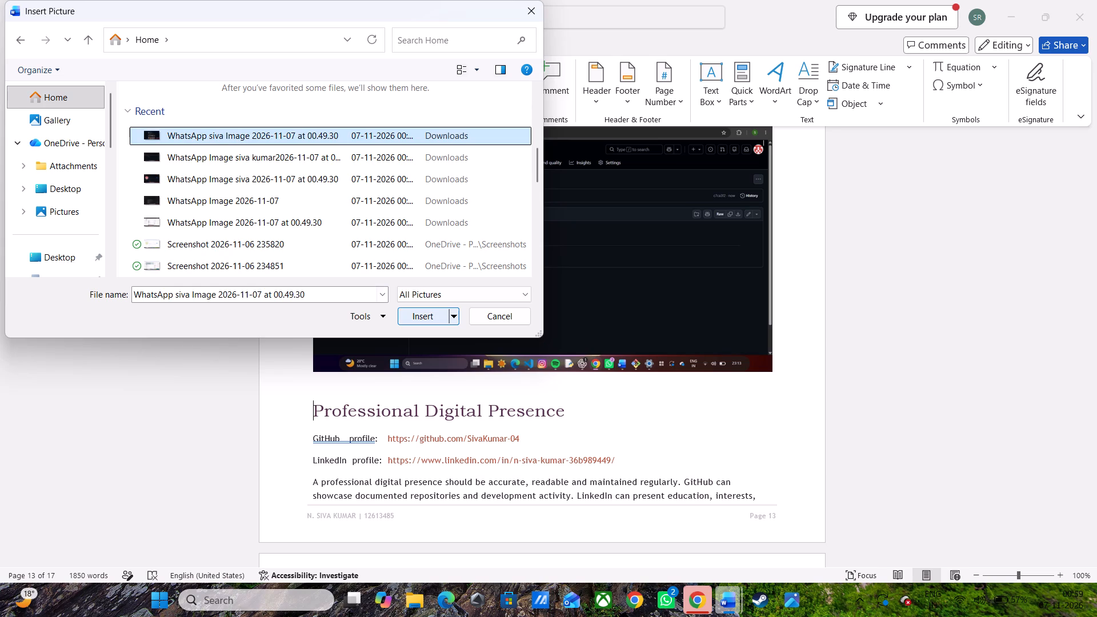
left_click(409, 316)
Review the order and placement of the LinkedIn, code editor, GitHub and Instagram screenshots on the pages around the Professional Digital Presence heading.
scroll(409, 316, "down", 1)
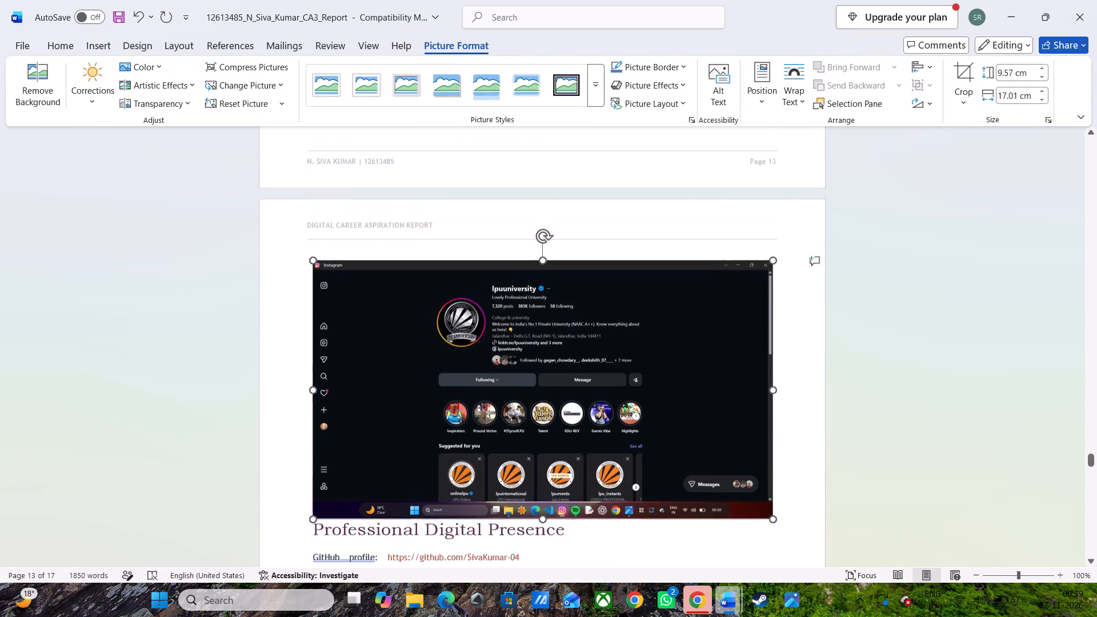
scroll(409, 316, "down", 1)
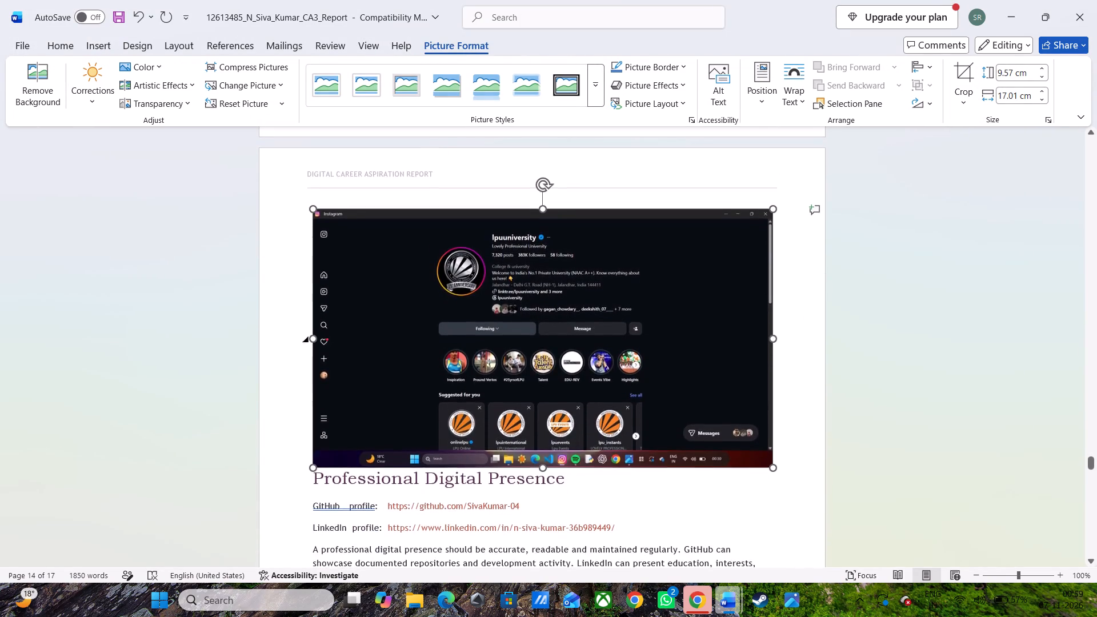
scroll(409, 316, "up", 5)
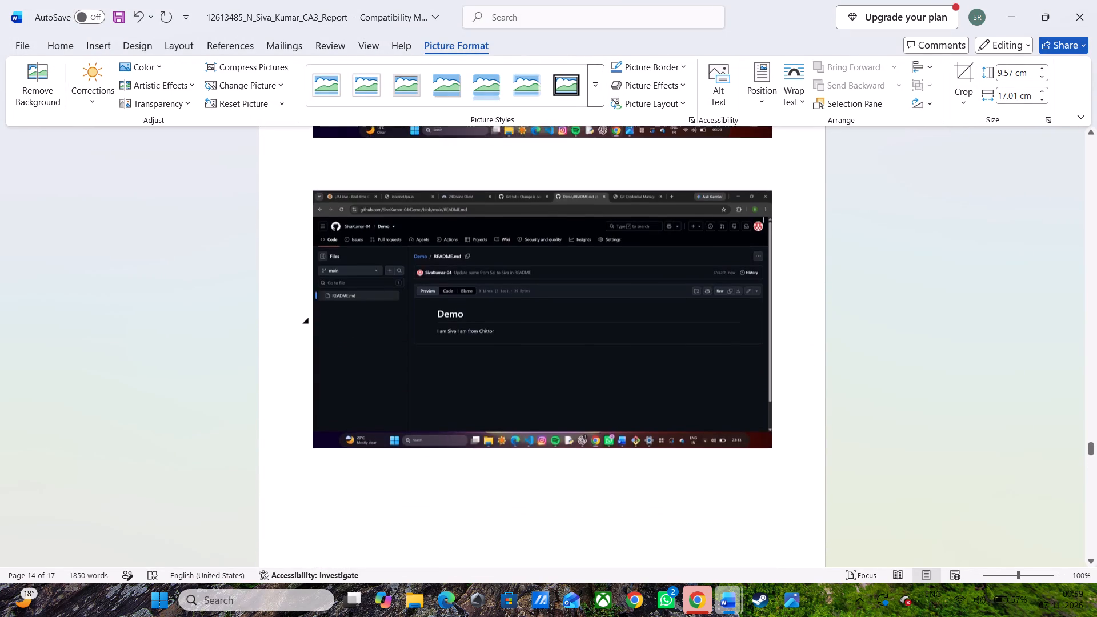
scroll(409, 316, "up", 4)
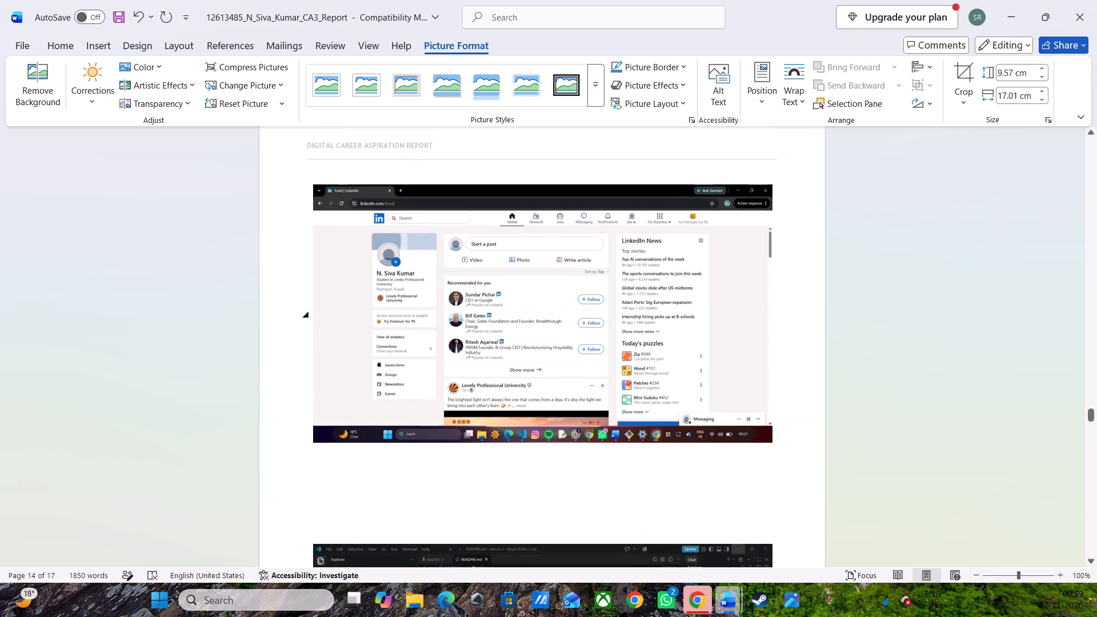
scroll(409, 316, "up", 1)
scroll(409, 316, "down", 2)
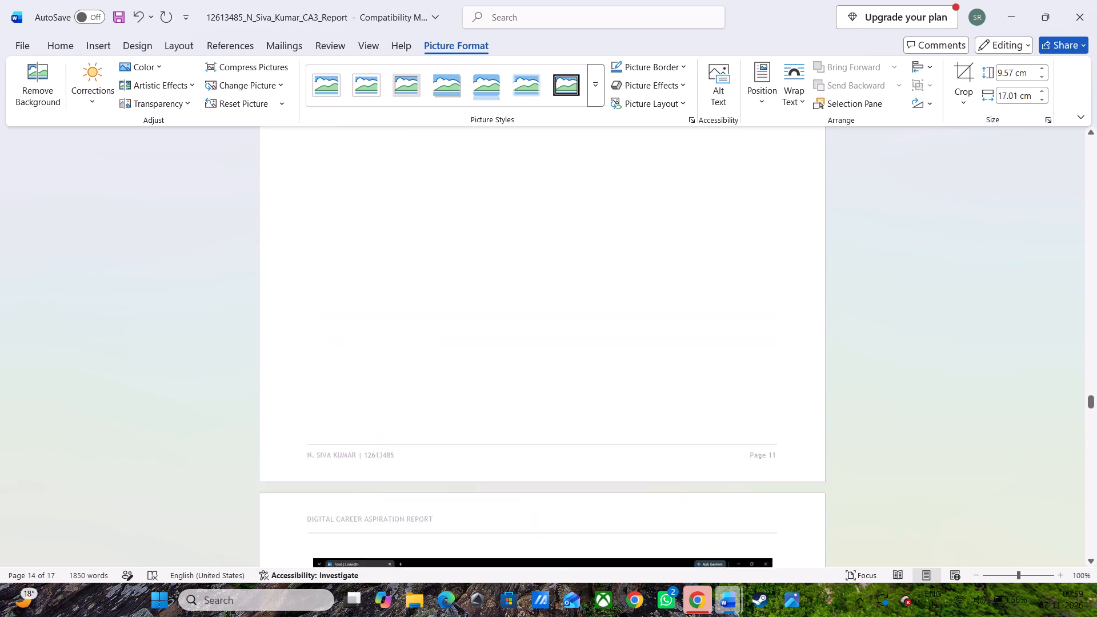
scroll(409, 316, "down", 3)
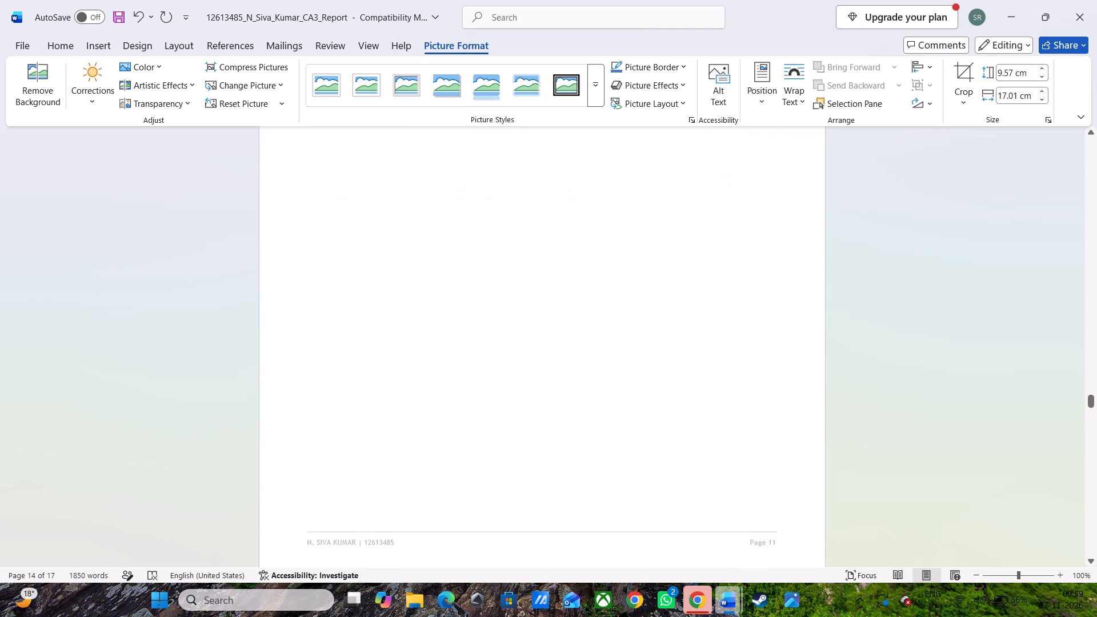
scroll(409, 316, "down", 5)
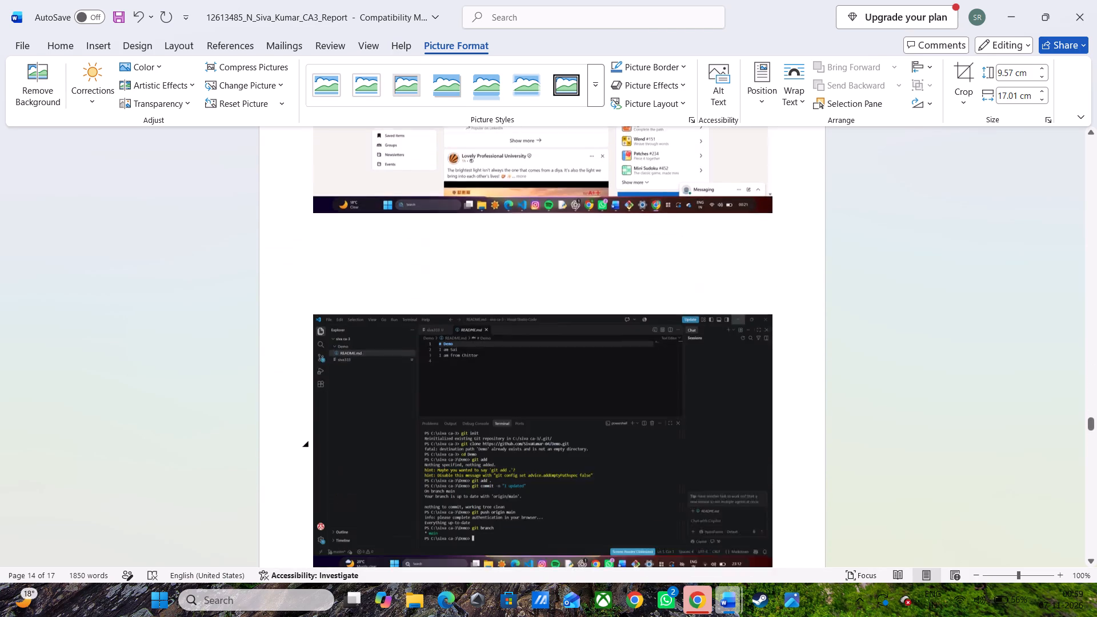
scroll(409, 316, "down", 3)
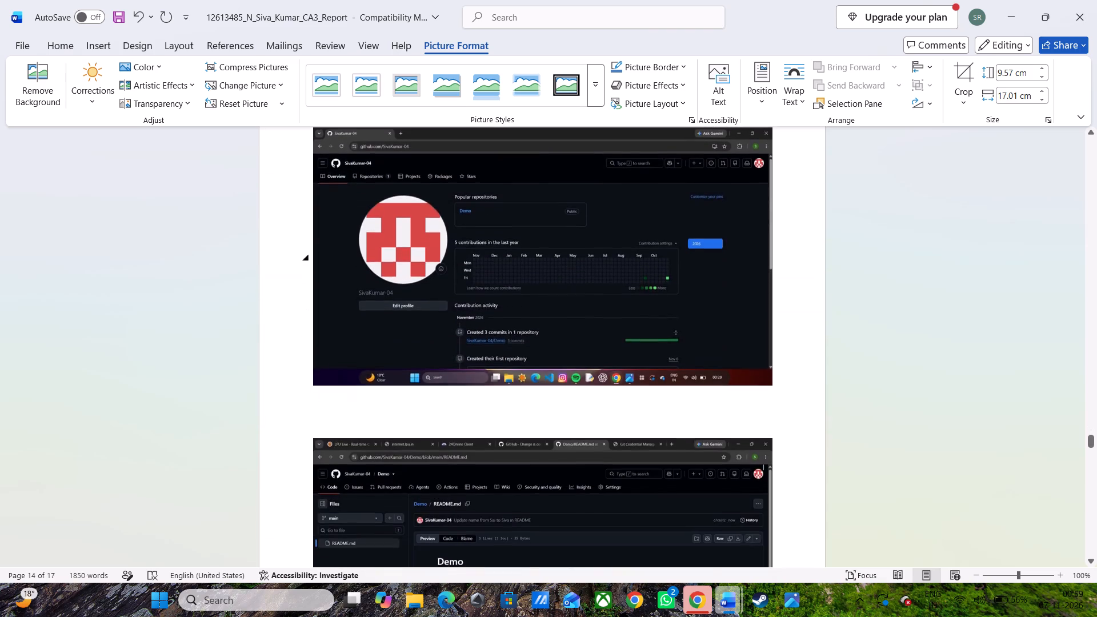
scroll(409, 316, "down", 3)
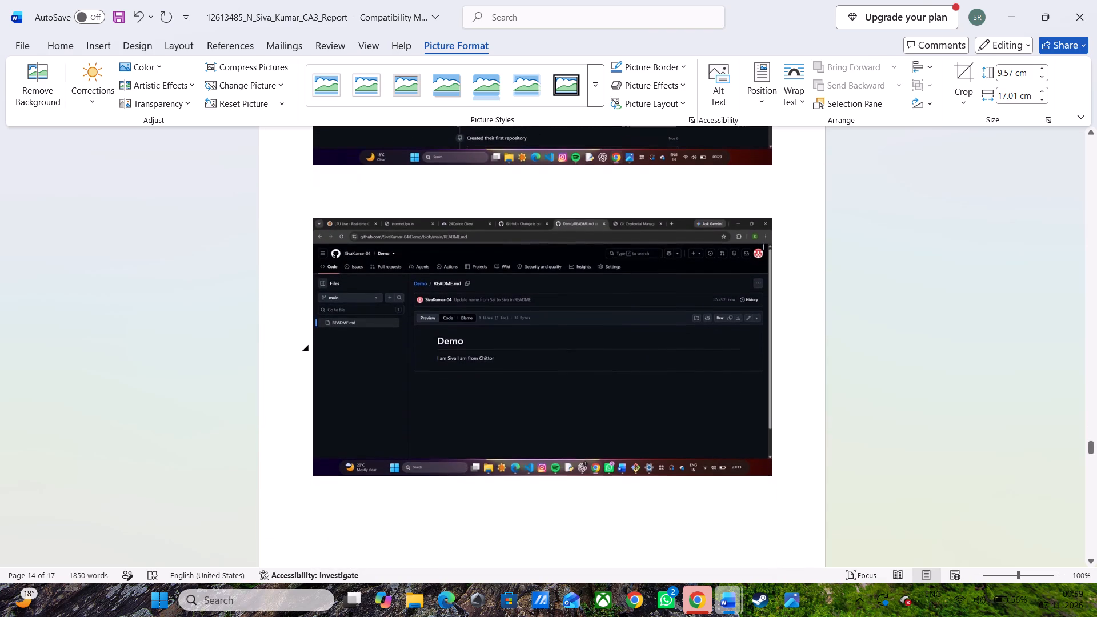
scroll(409, 316, "down", 1)
scroll(409, 316, "up", 2)
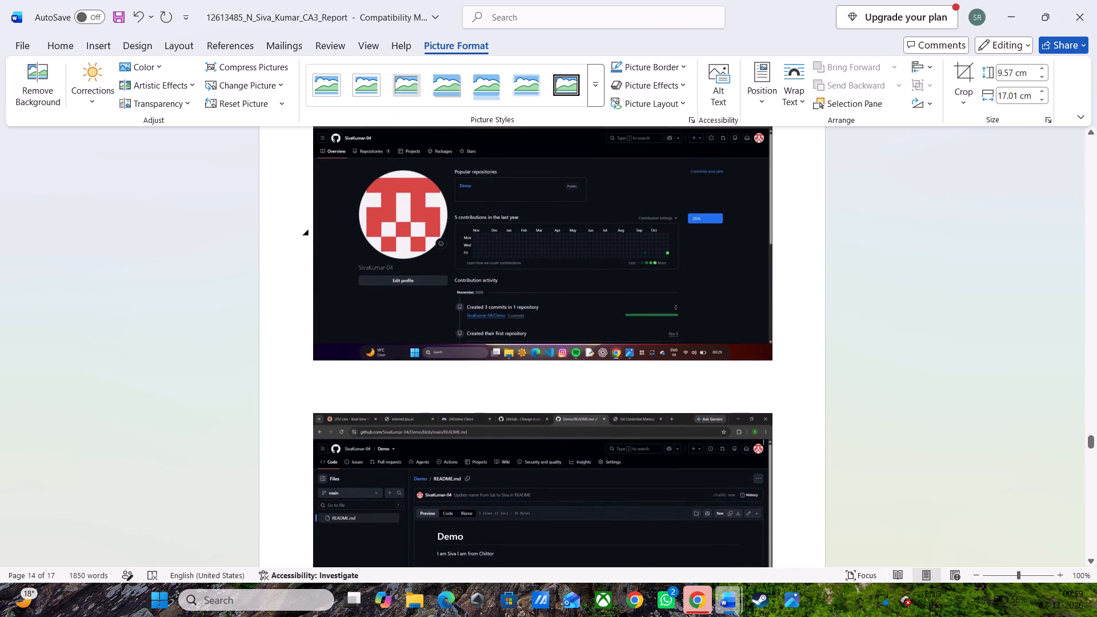
scroll(409, 316, "up", 3)
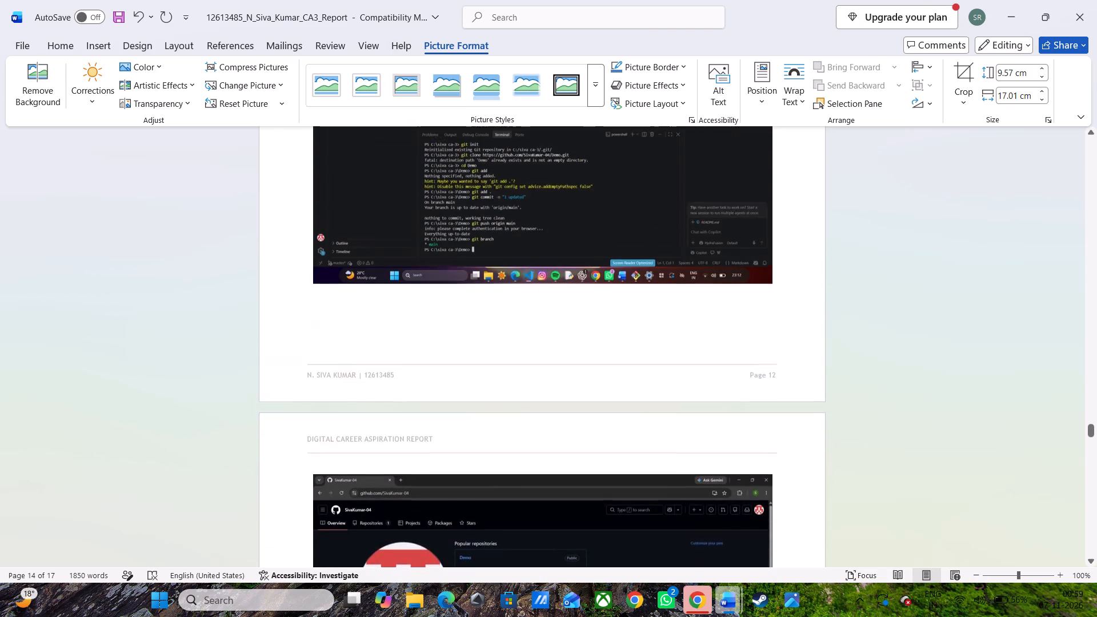
Turn on AutoSave for the report by uploading it to OneDrive - Personal, and dismiss the version history tip.
scroll(409, 316, "up", 3)
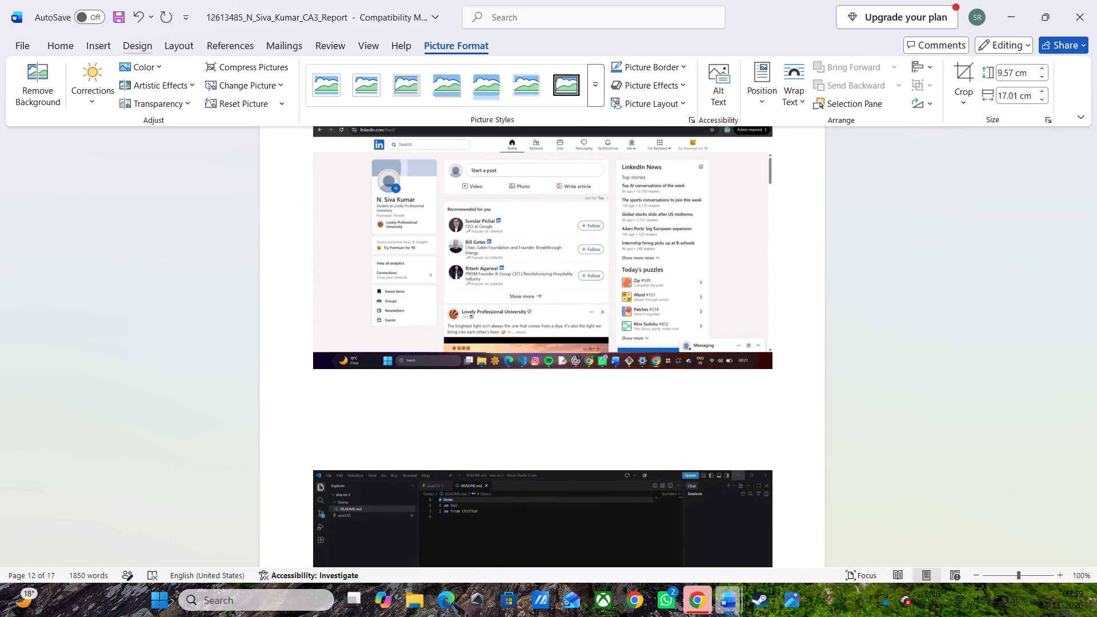
left_click(90, 17)
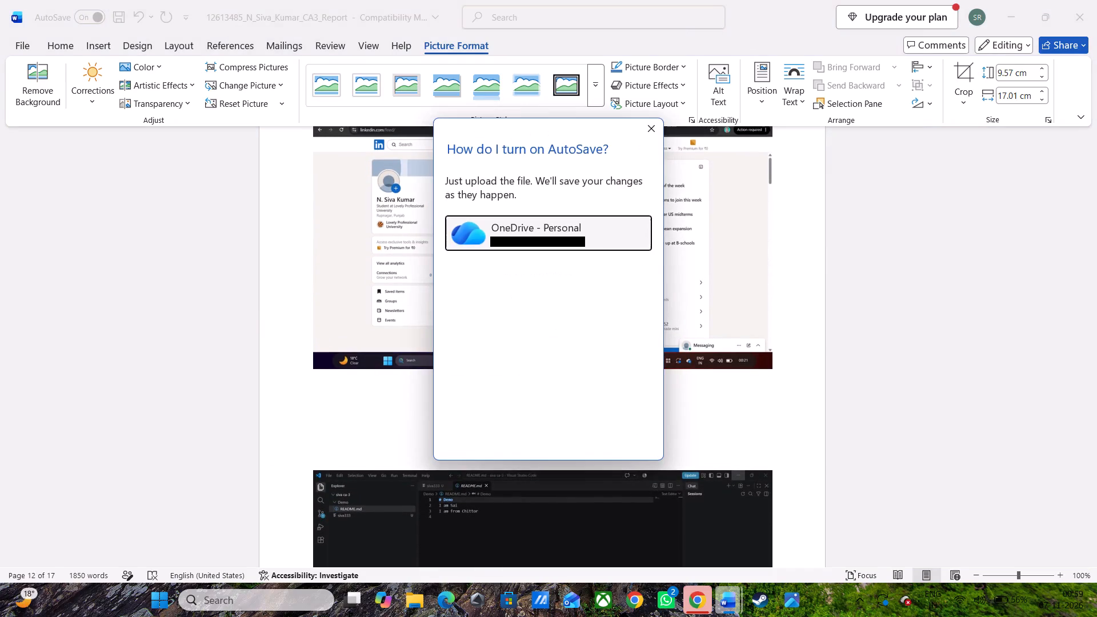
left_click(528, 229)
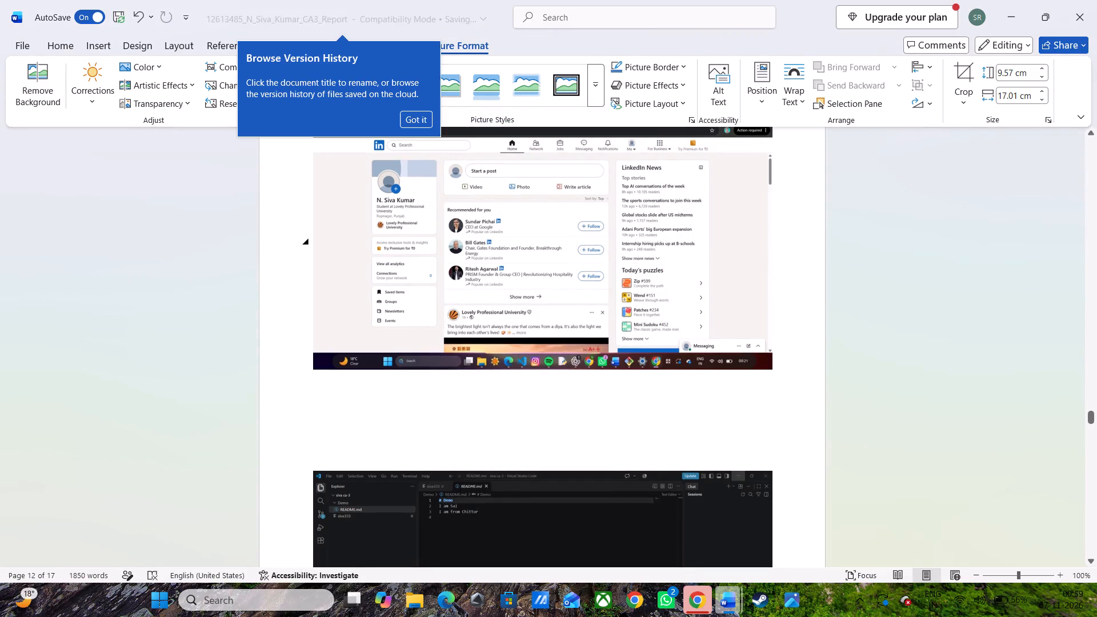
left_click(416, 119)
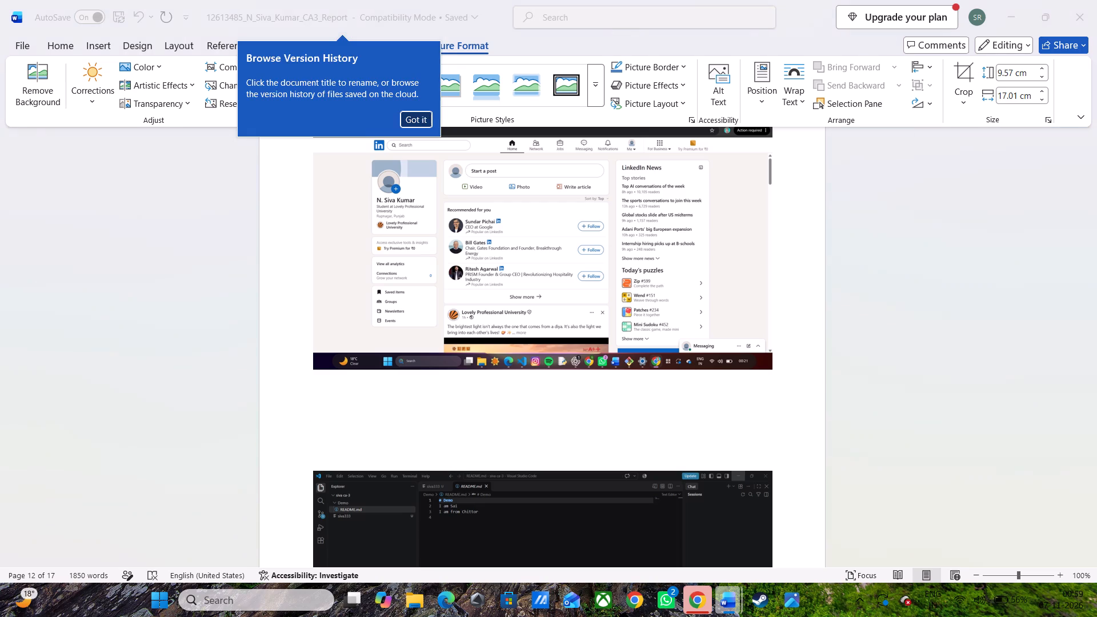
Choose the Documents folder in OneDrive - Personal as the report's location and move the file there.
left_click(322, 27)
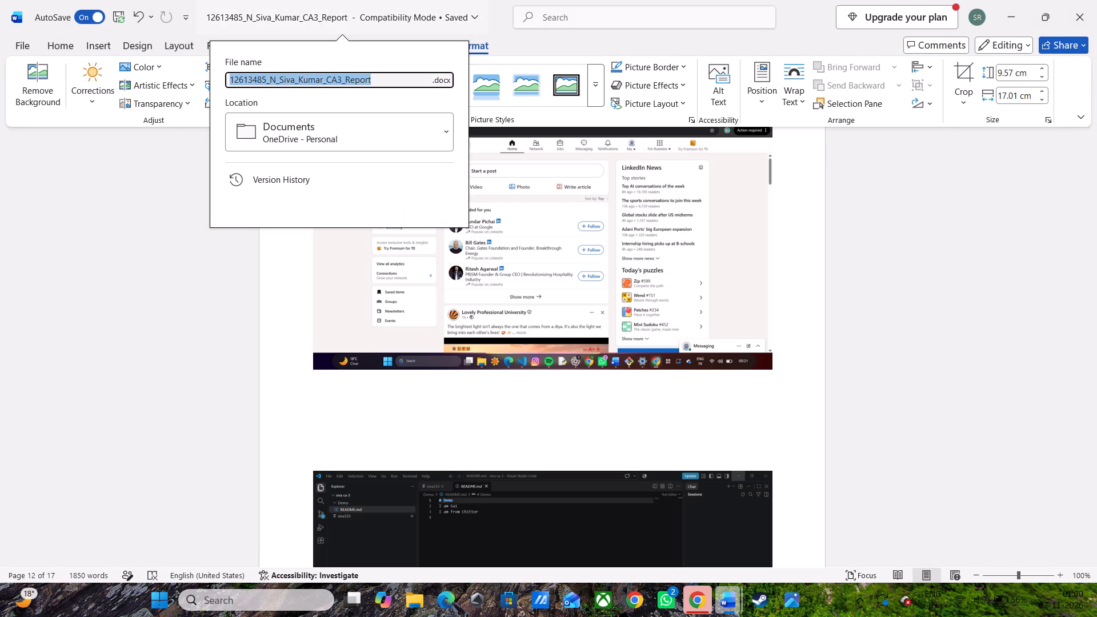
left_click(394, 131)
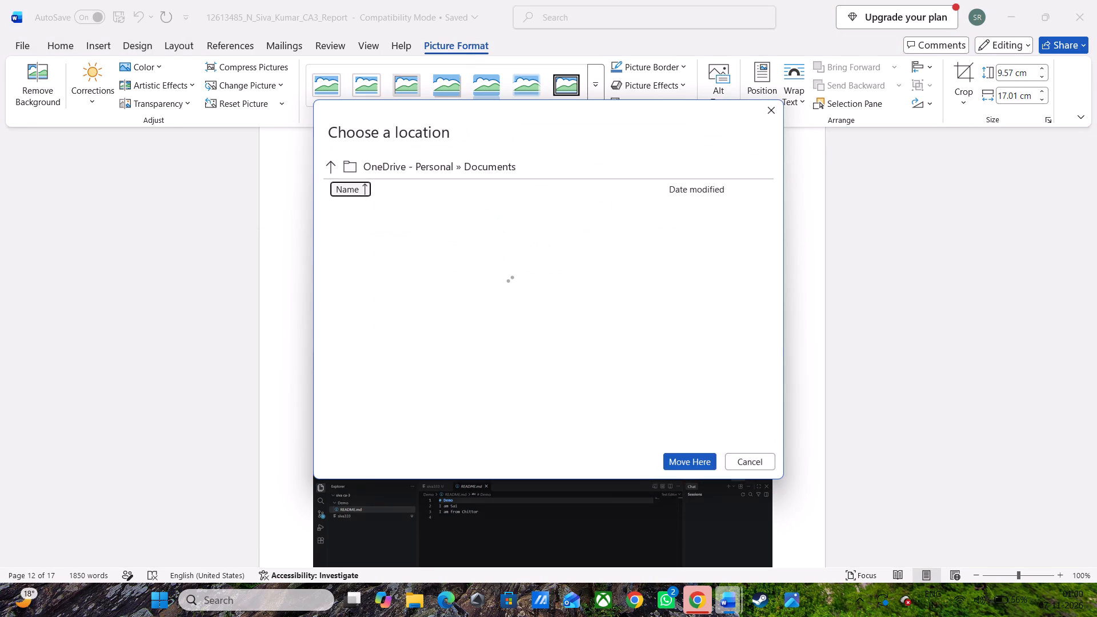
left_click(705, 464)
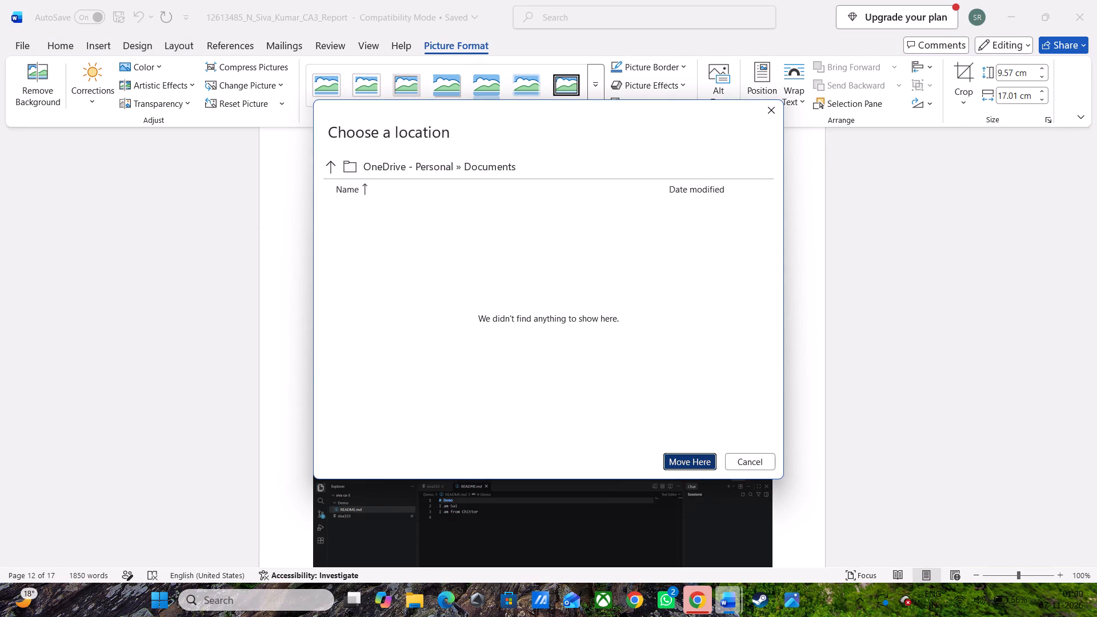
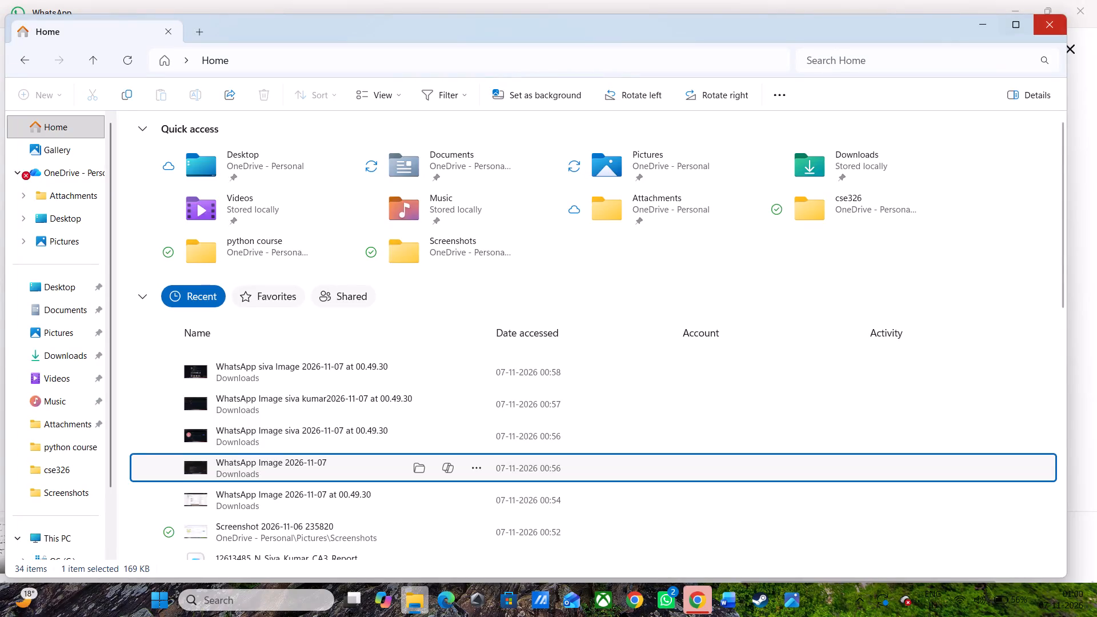
Close the File Explorer window showing the Home folder.
left_click(1051, 25)
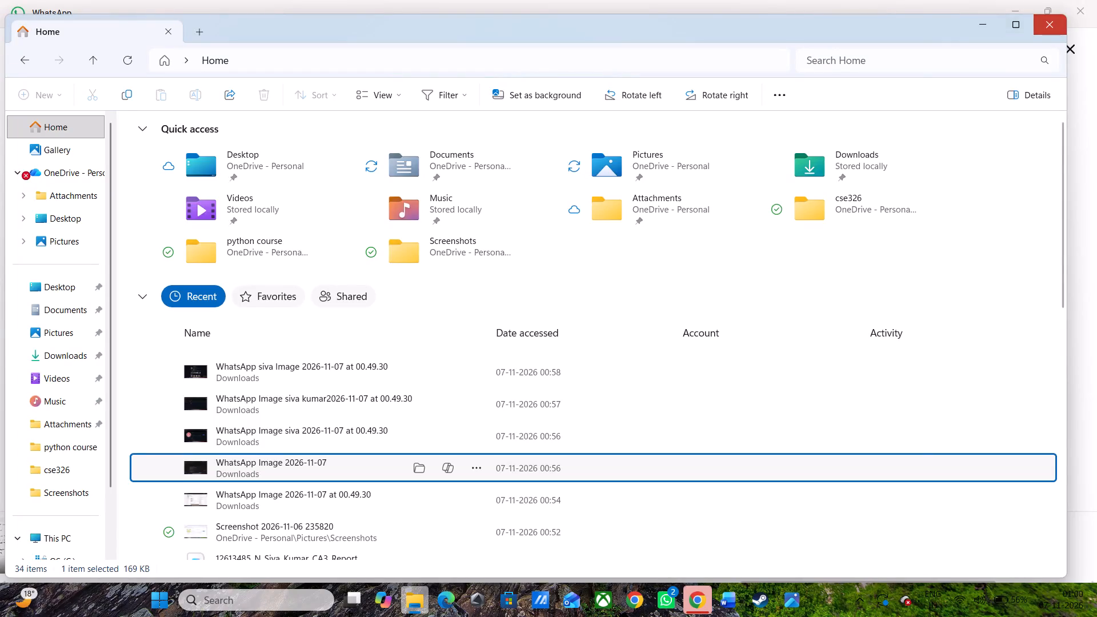
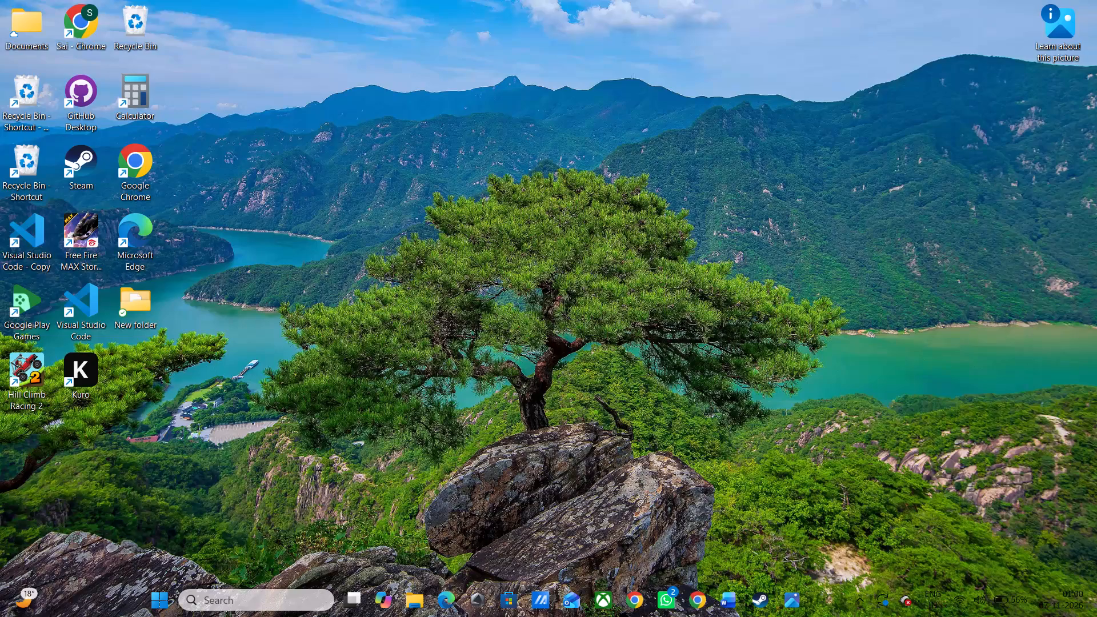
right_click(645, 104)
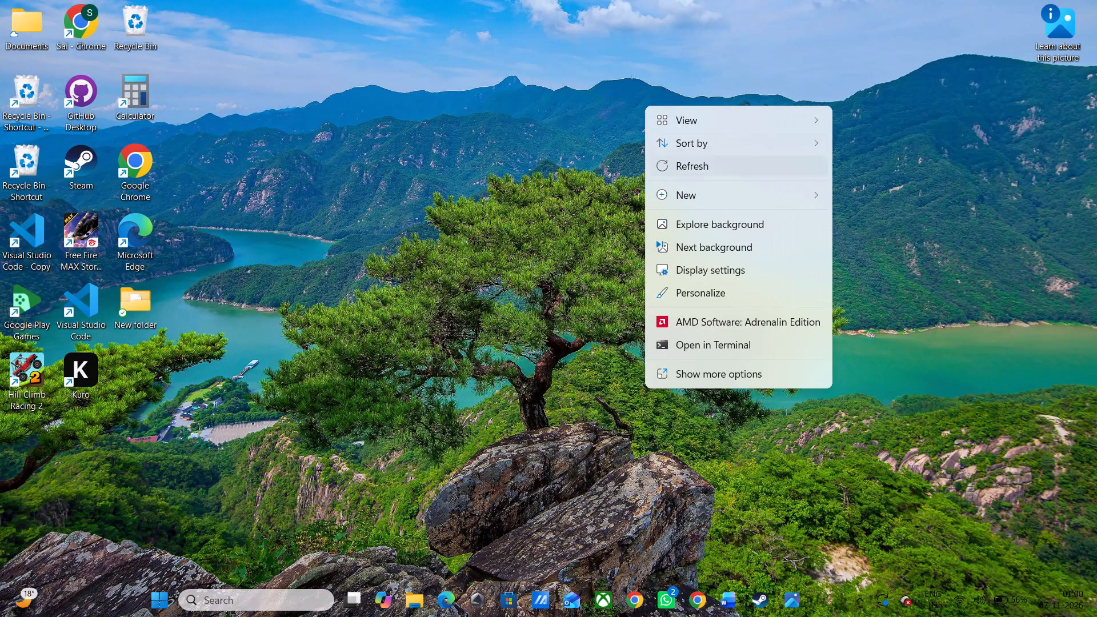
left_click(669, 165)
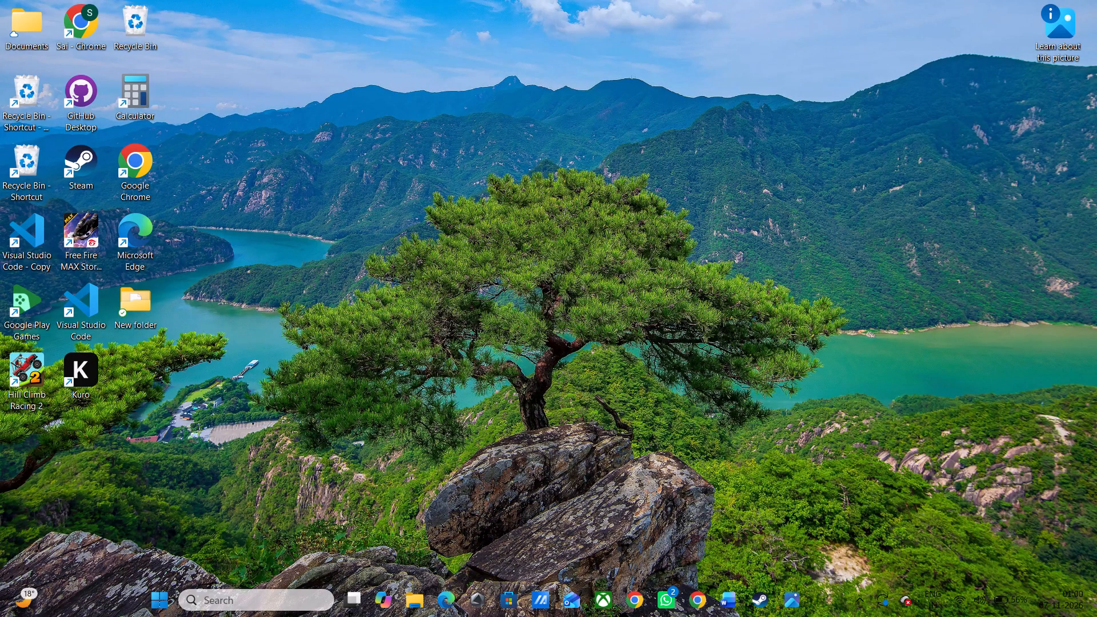
Open File Explorer and check the Documents, Downloads and Desktop folders for the saved CA3 report.
left_click(409, 592)
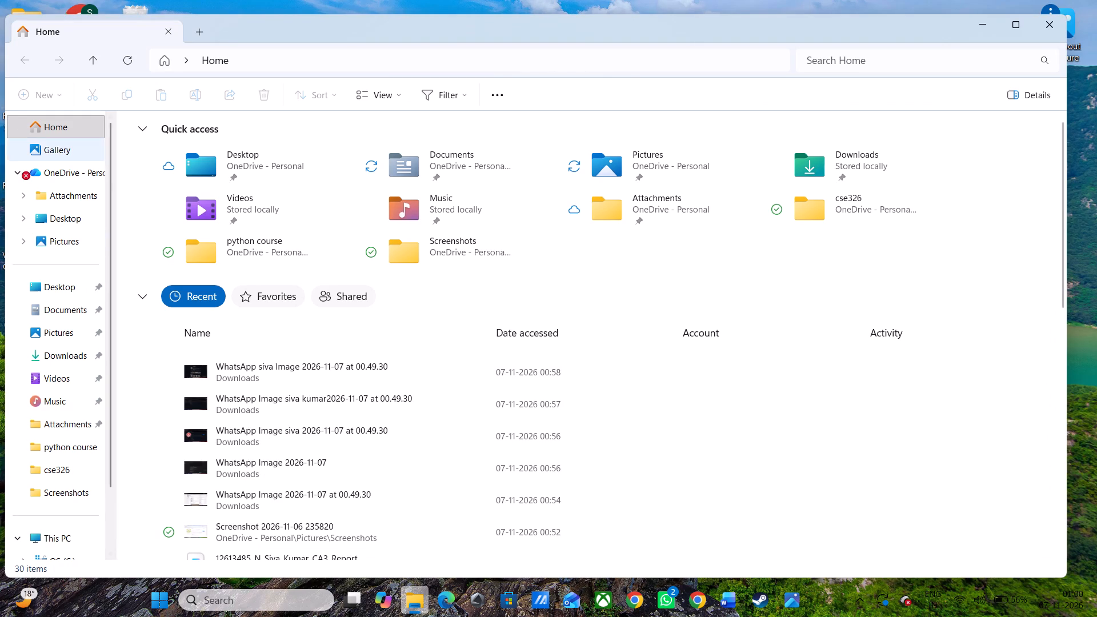
left_click(56, 315)
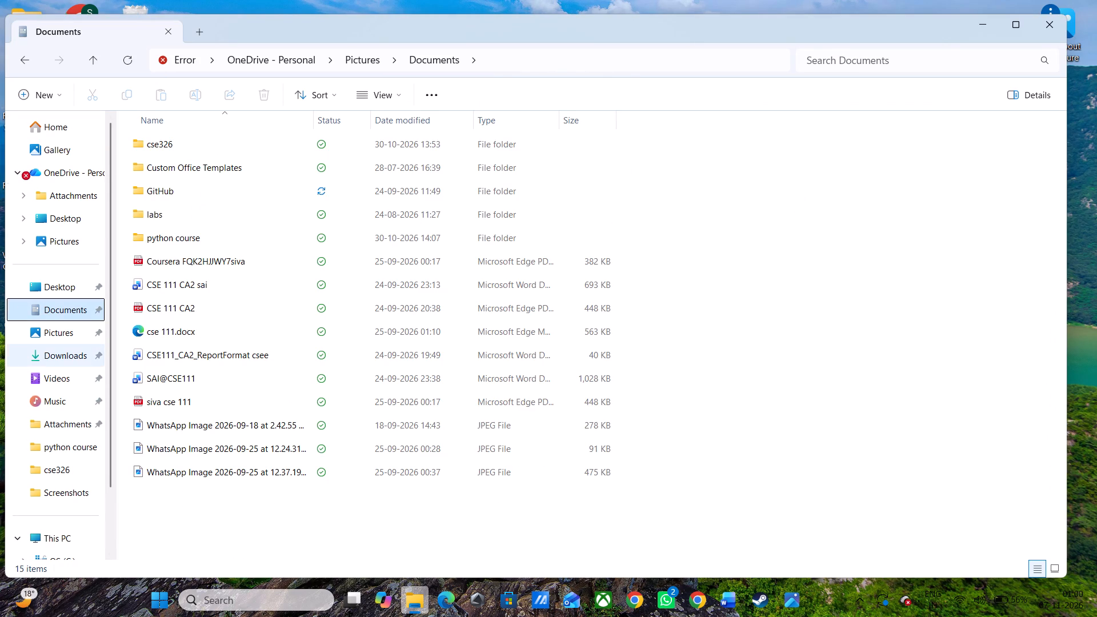
left_click(58, 366)
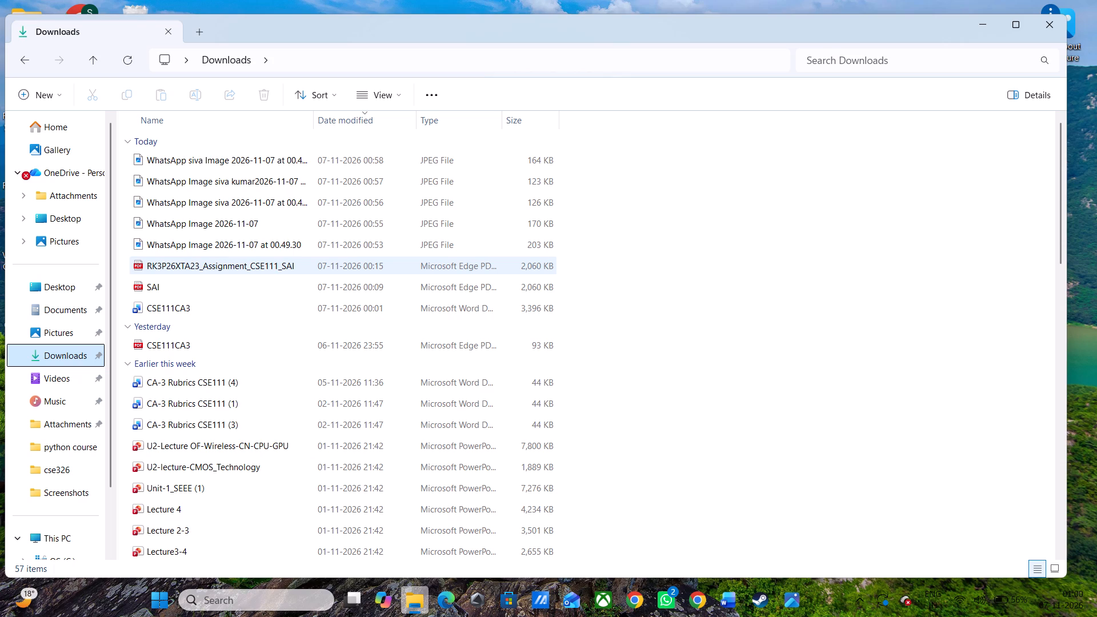
scroll(187, 269, "up", 5)
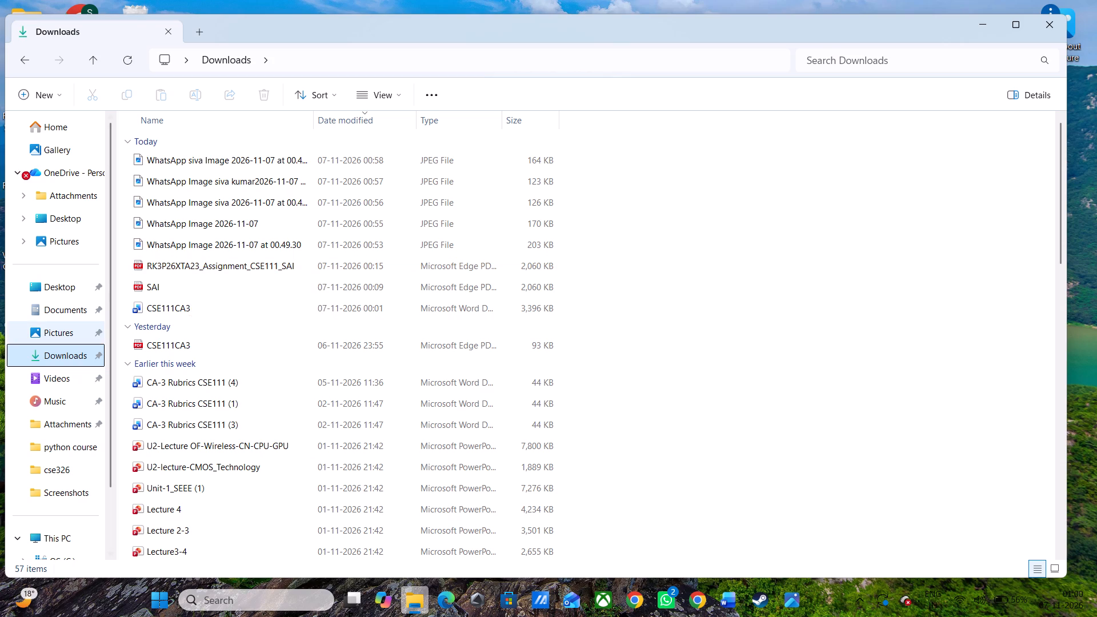
left_click(45, 318)
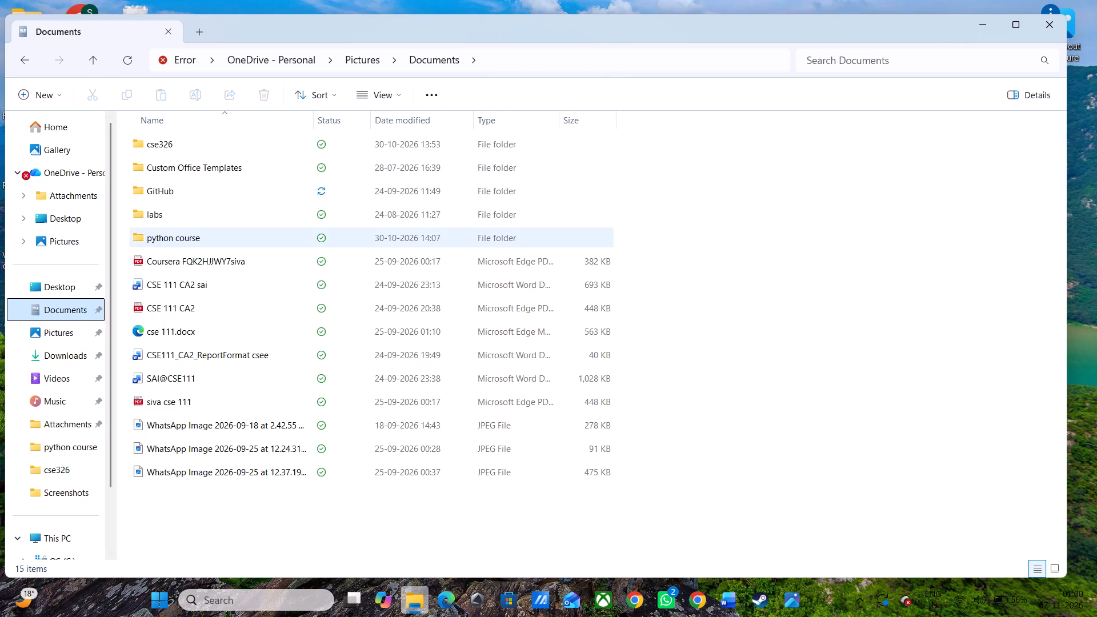
left_click(61, 295)
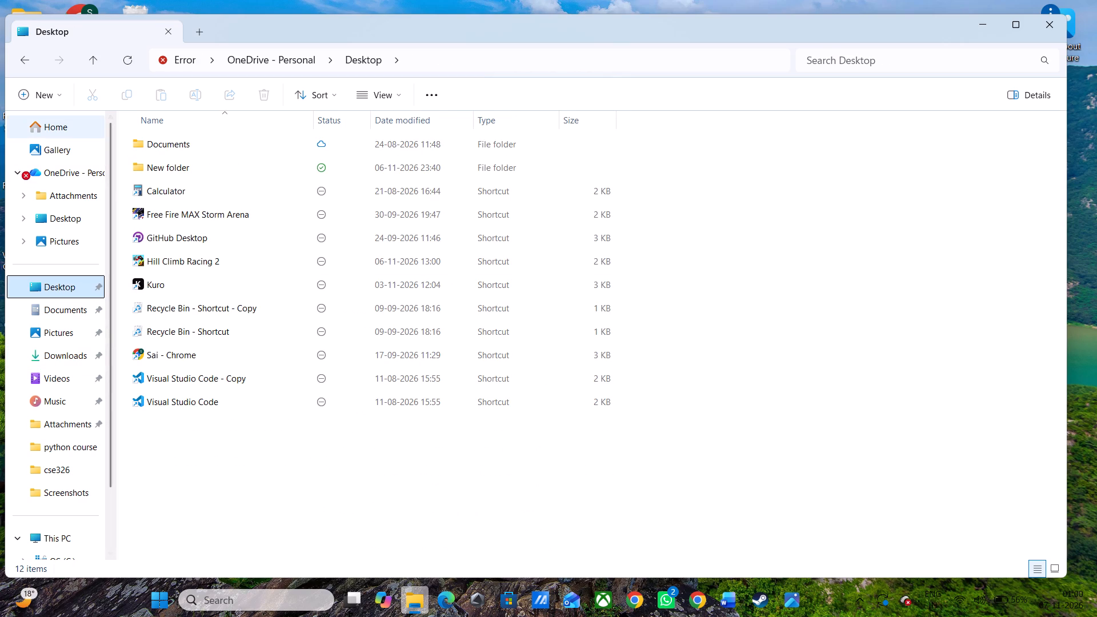
Refresh the Home view and look through its recent files for the saved CA3 report.
left_click(55, 128)
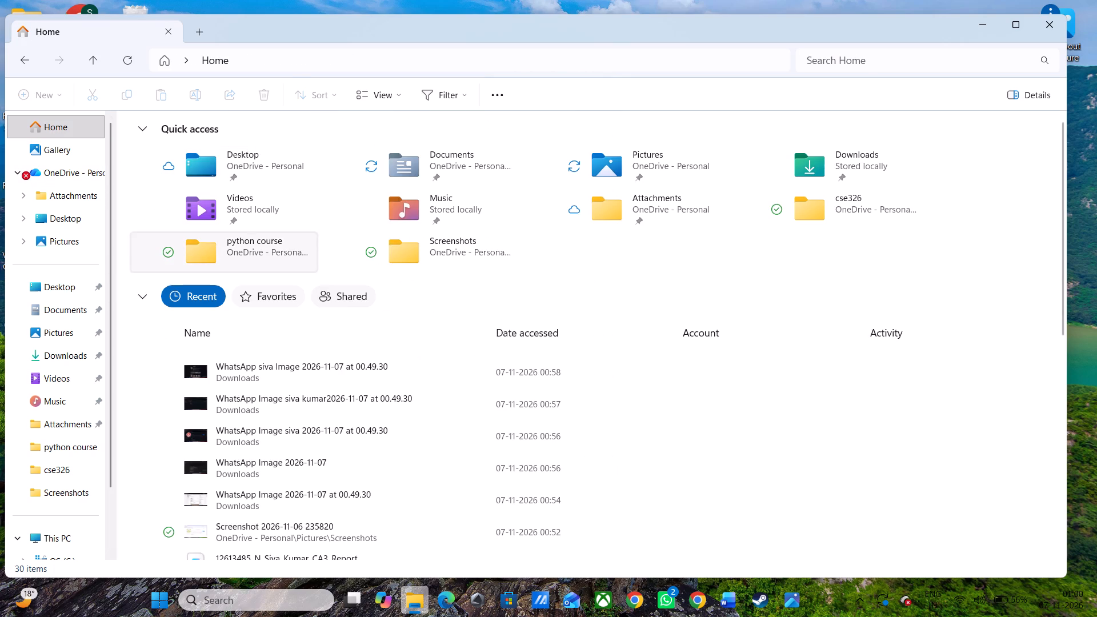
scroll(258, 305, "down", 2)
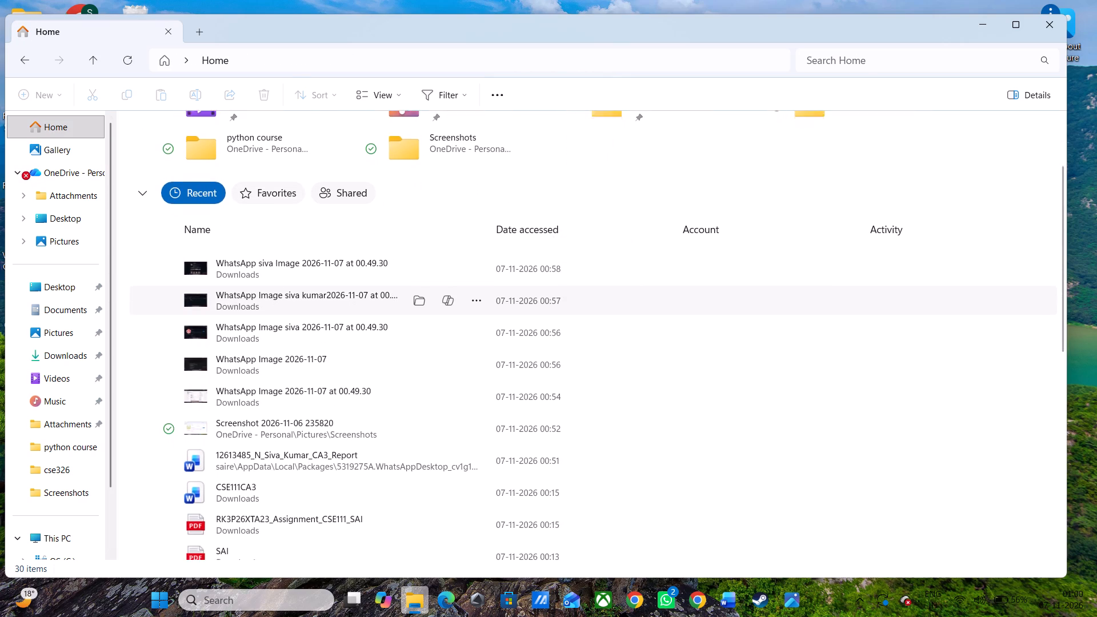
scroll(258, 305, "down", 1)
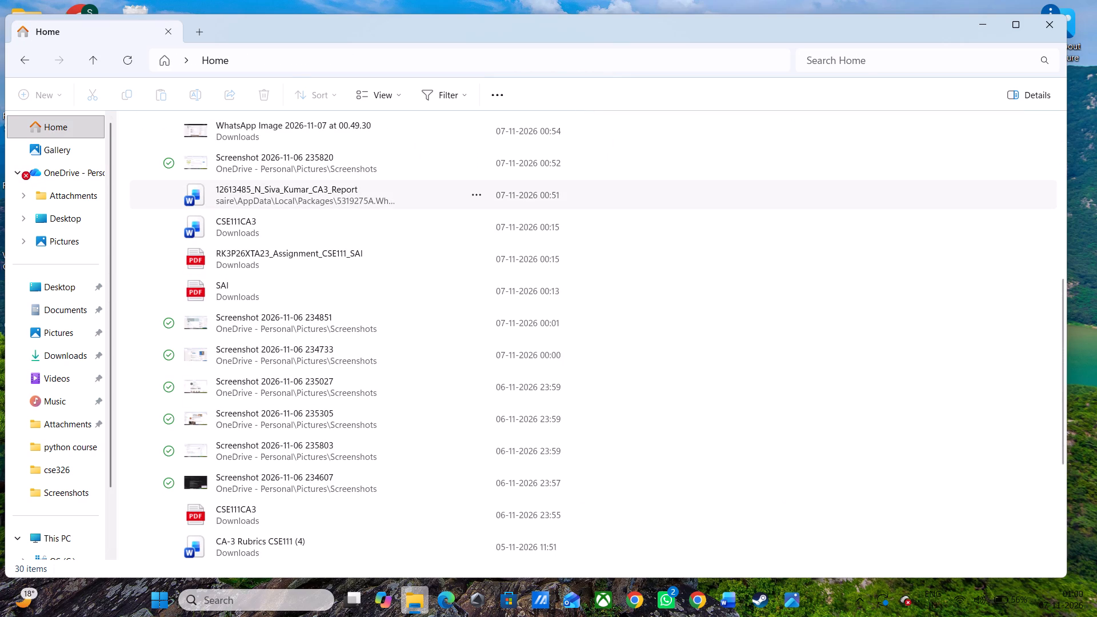
scroll(273, 206, "up", 4)
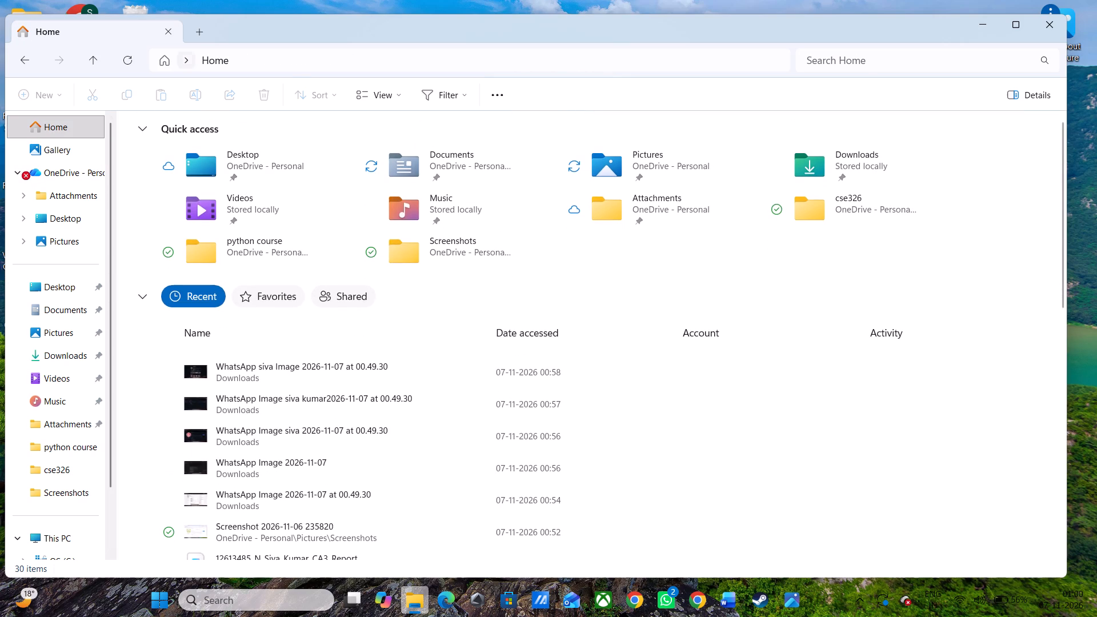
left_click(130, 64)
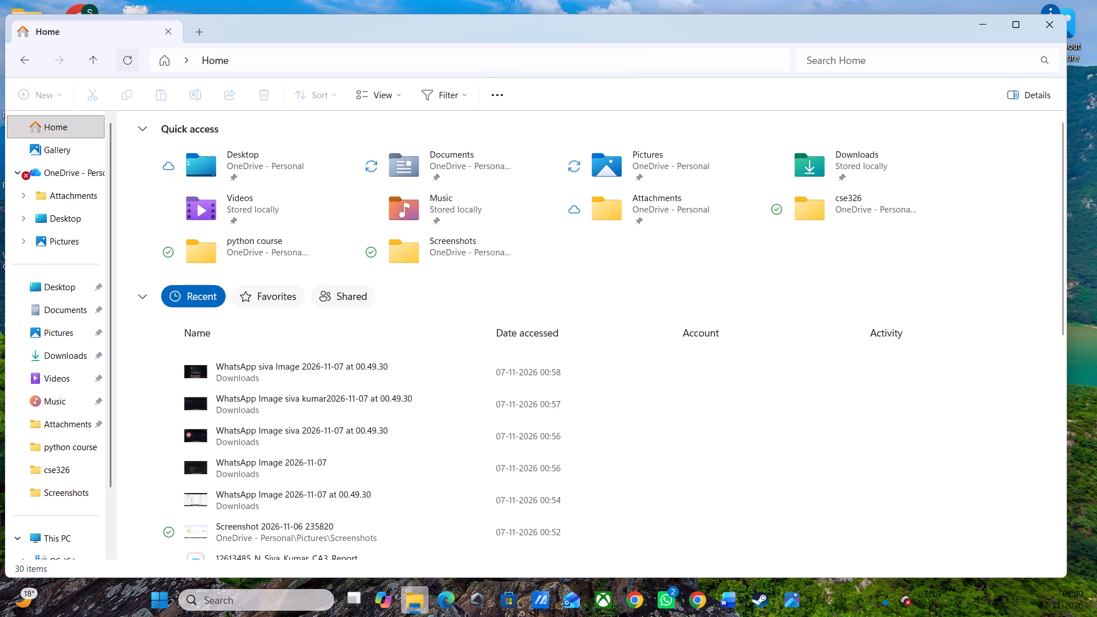
left_click(127, 59)
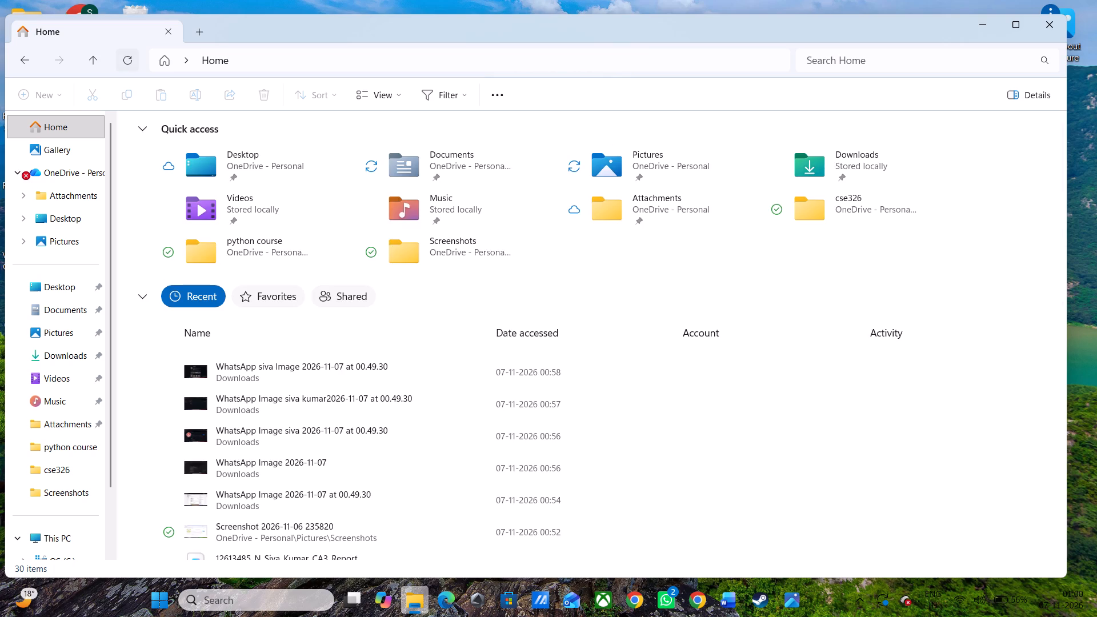
scroll(211, 338, "down", 2)
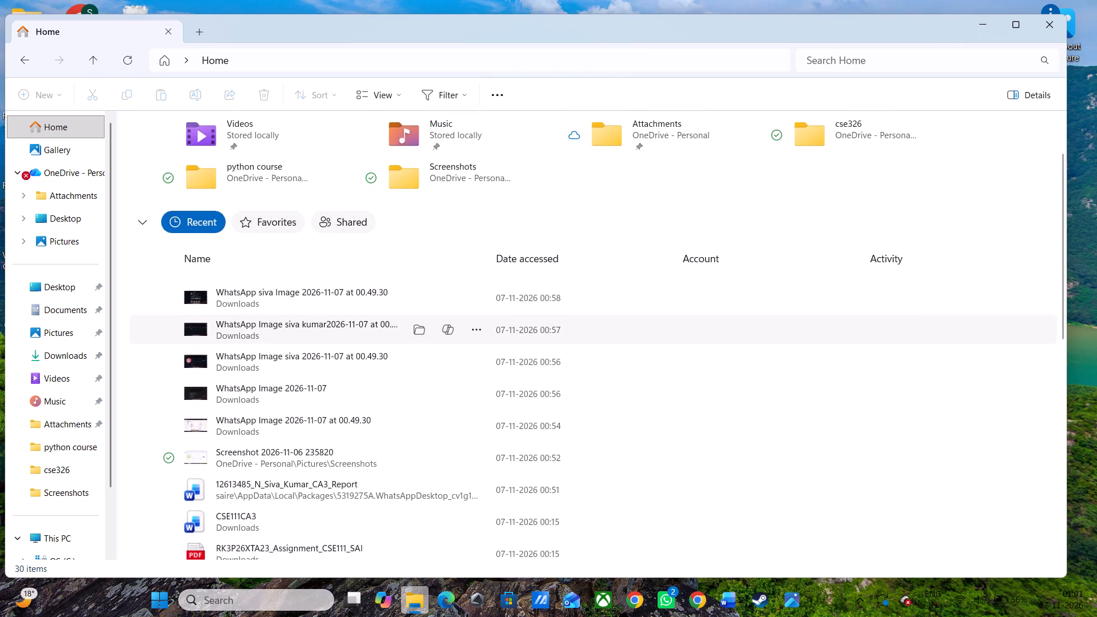
scroll(211, 338, "down", 2)
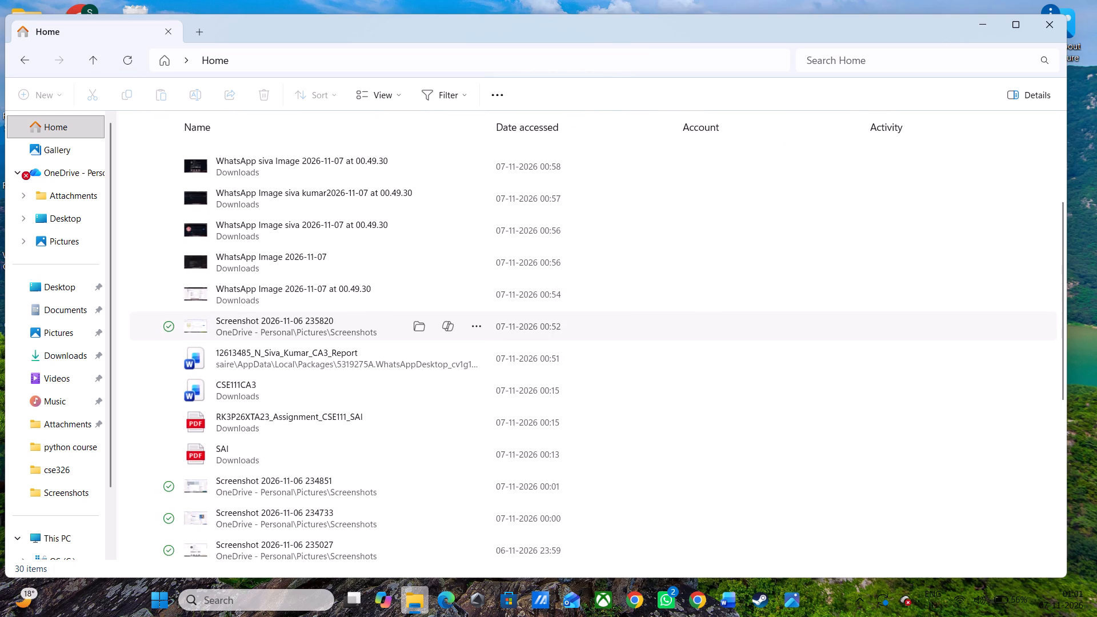
scroll(211, 338, "down", 4)
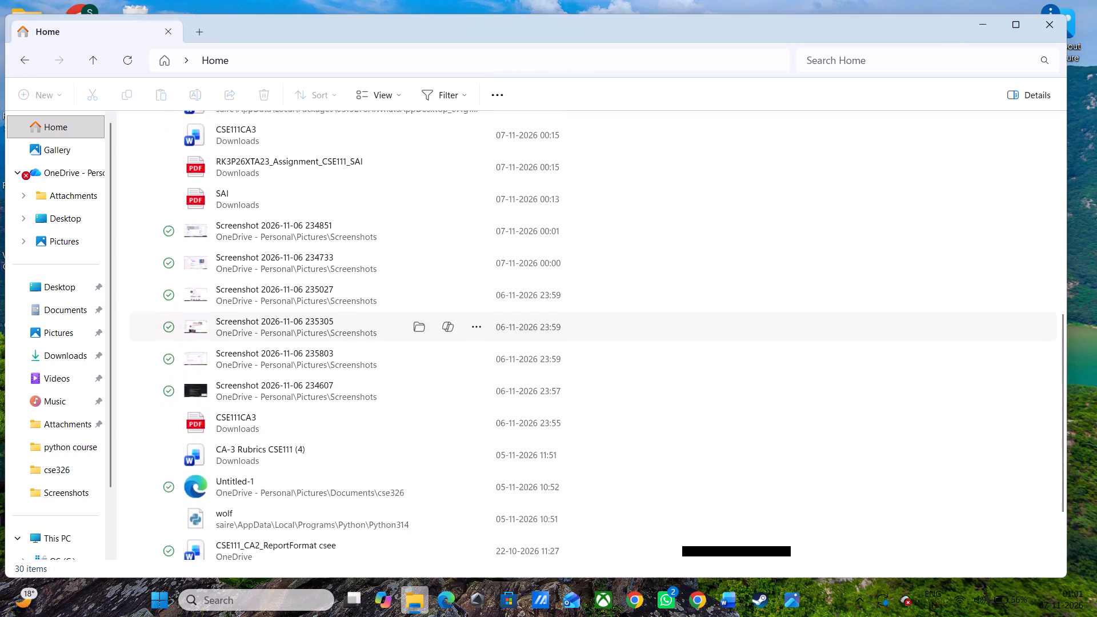
scroll(211, 338, "down", 3)
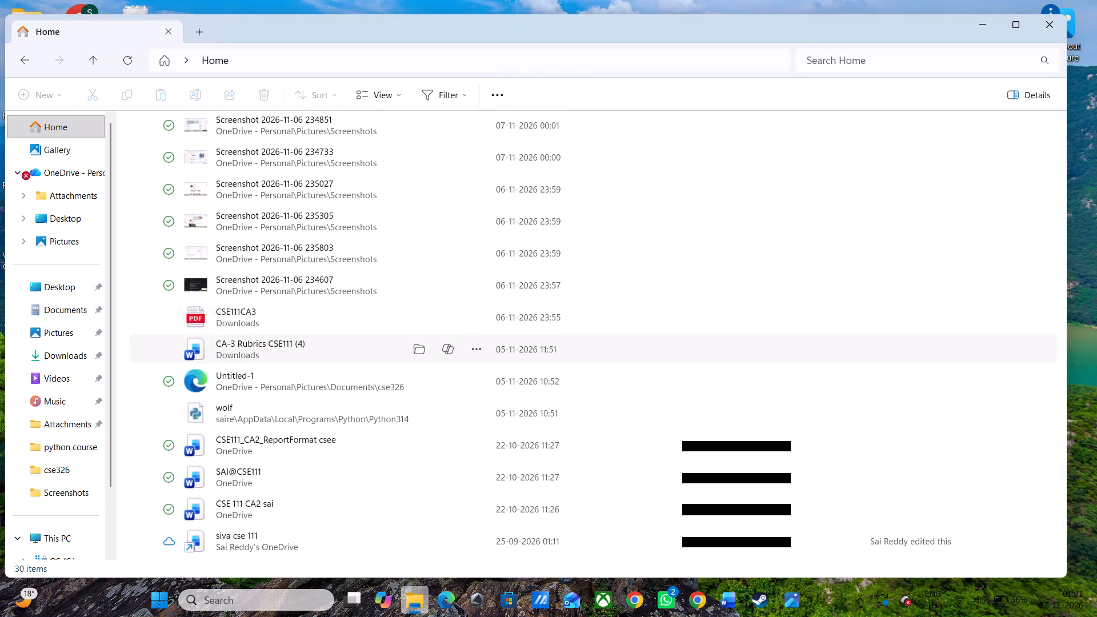
scroll(211, 338, "down", 1)
scroll(211, 338, "up", 8)
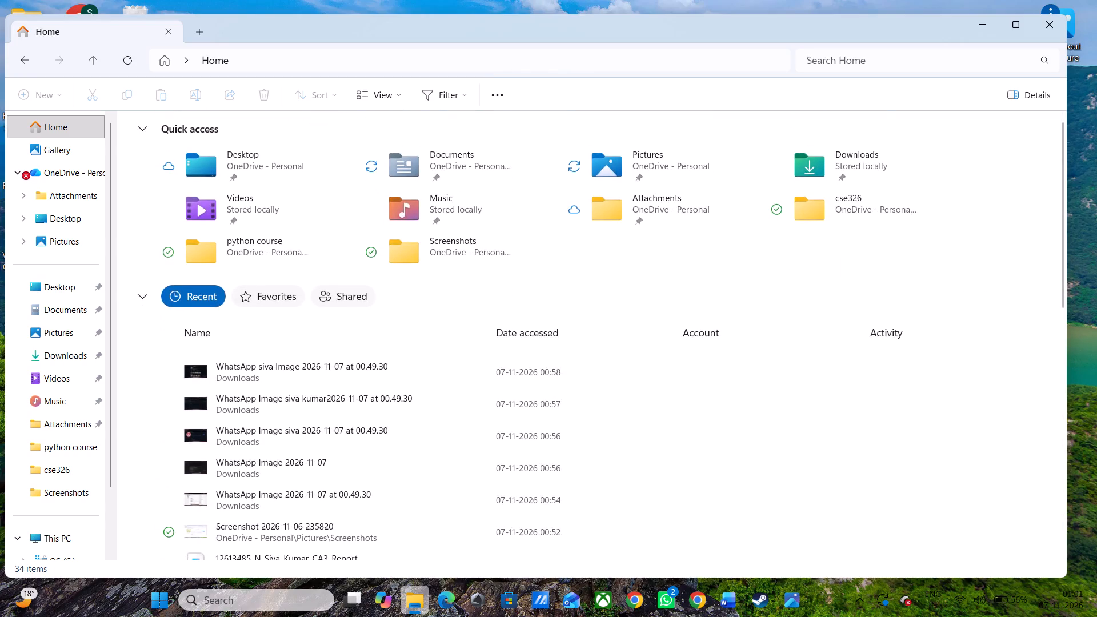
scroll(177, 342, "down", 1)
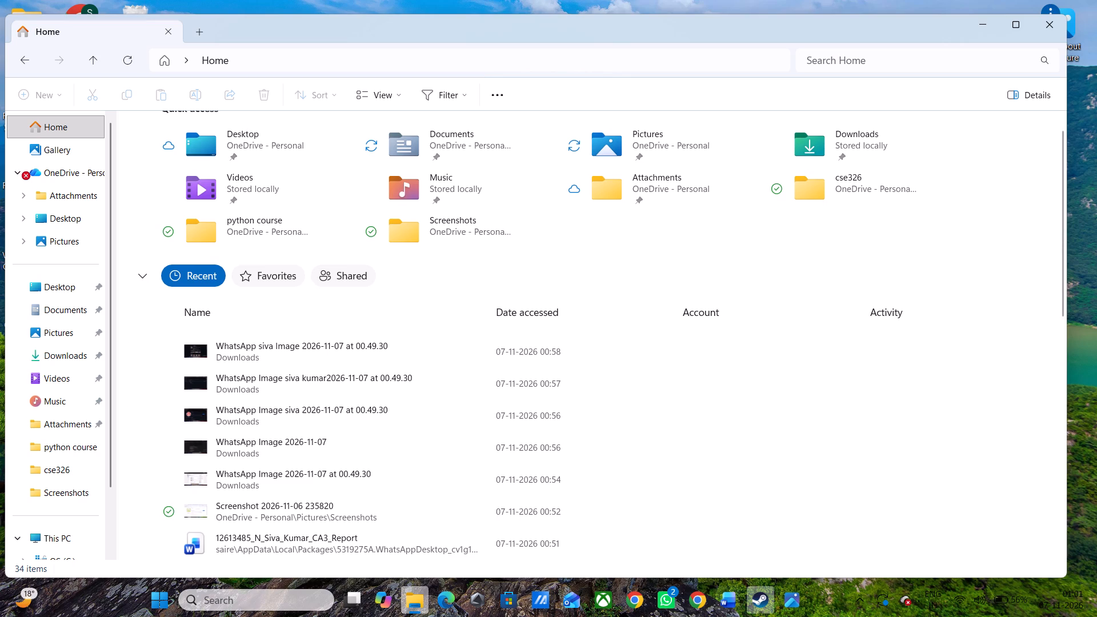
Switch to the report in Word and choose OneDrive - Personal » Documents as its save location.
left_click(736, 602)
left_click(854, 510)
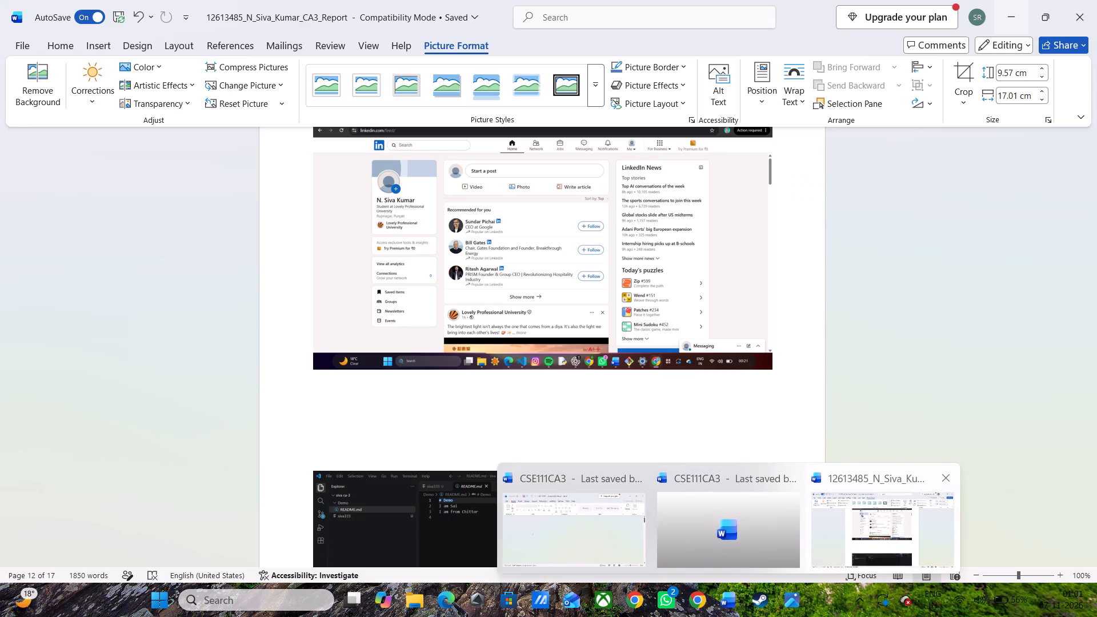
left_click(283, 15)
left_click(283, 127)
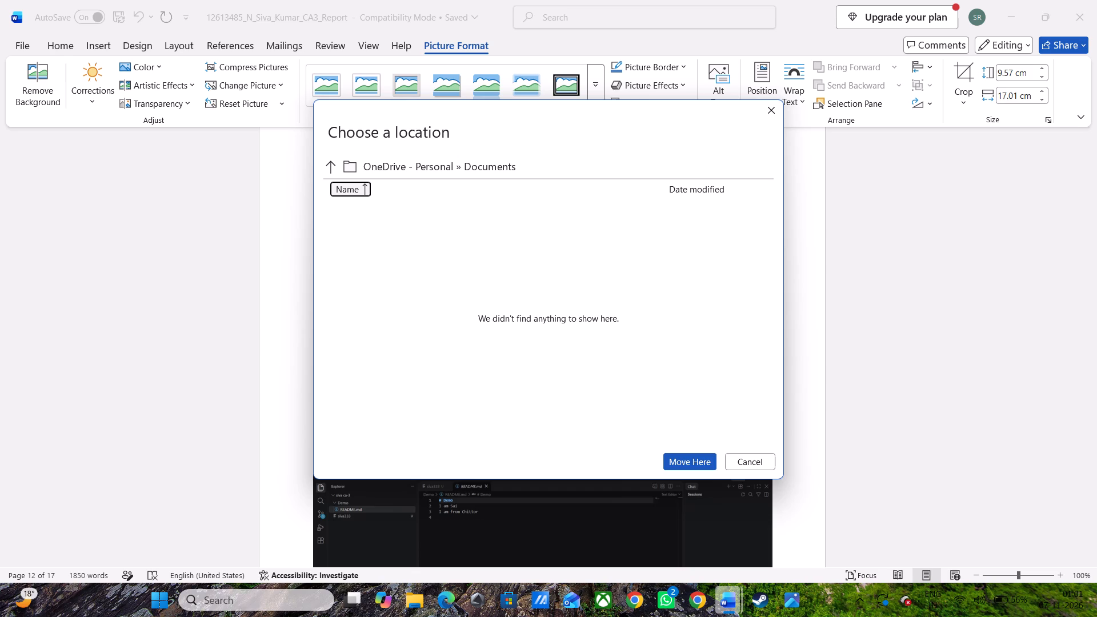
left_click(370, 168)
left_click(355, 185)
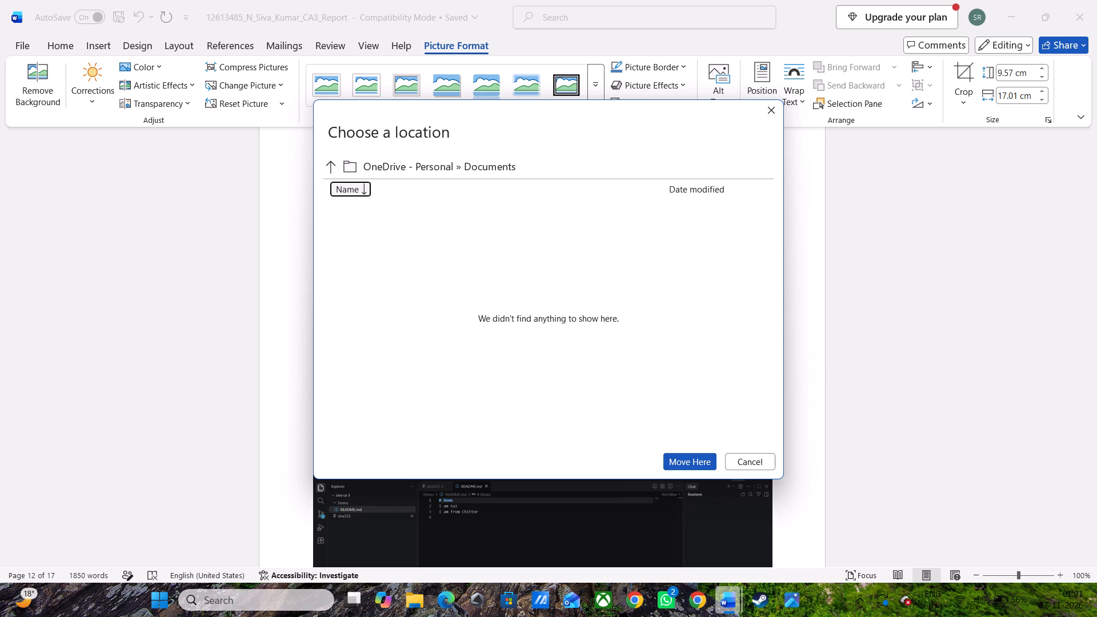
left_click(703, 471)
left_click(700, 463)
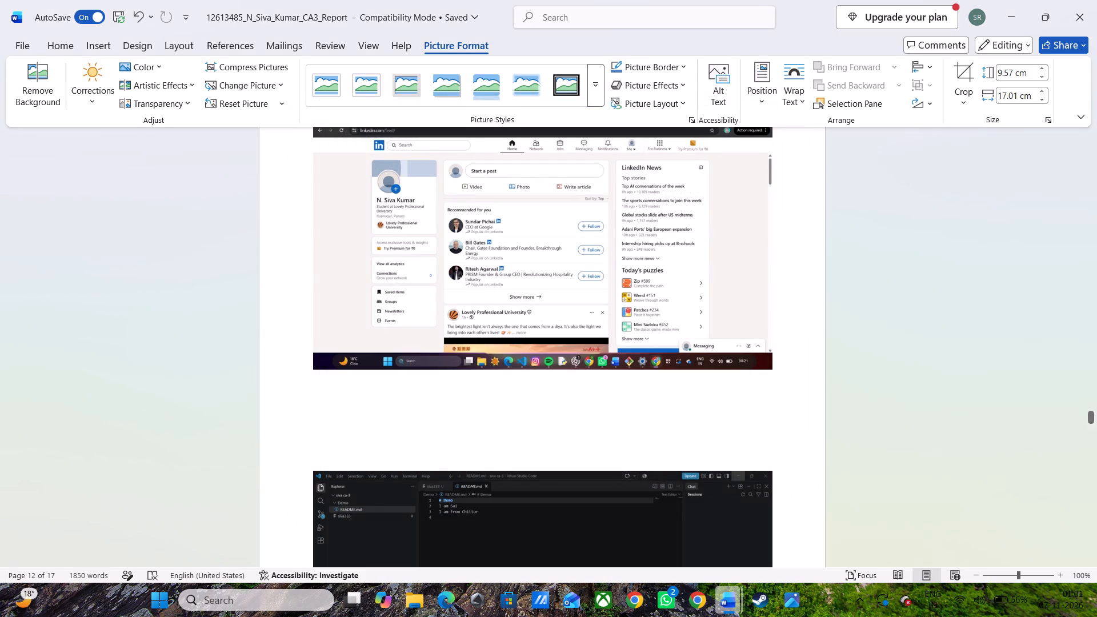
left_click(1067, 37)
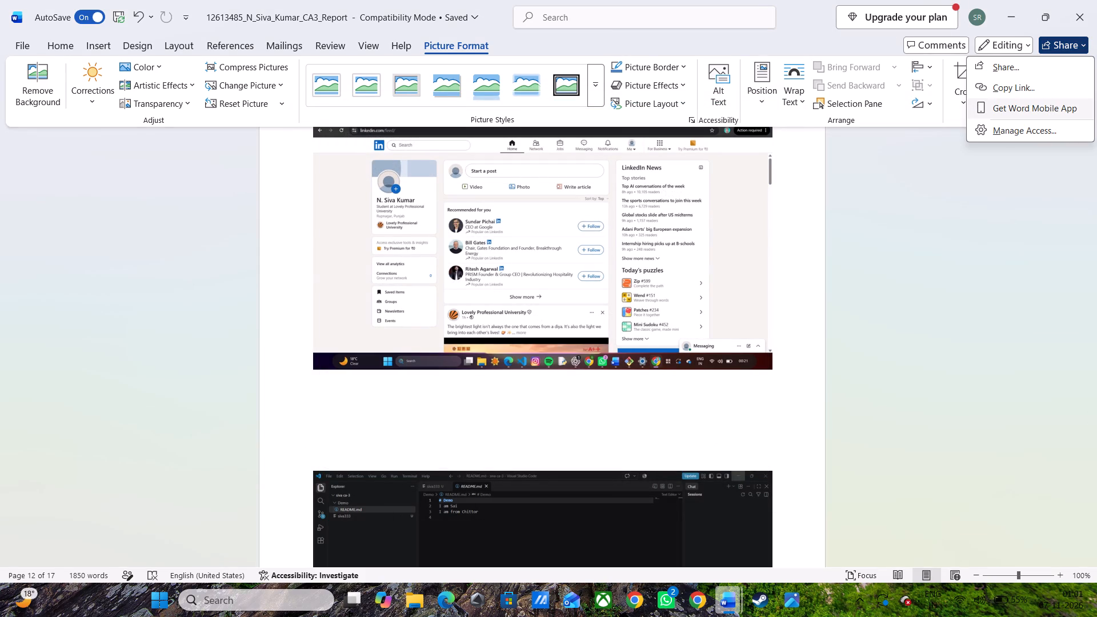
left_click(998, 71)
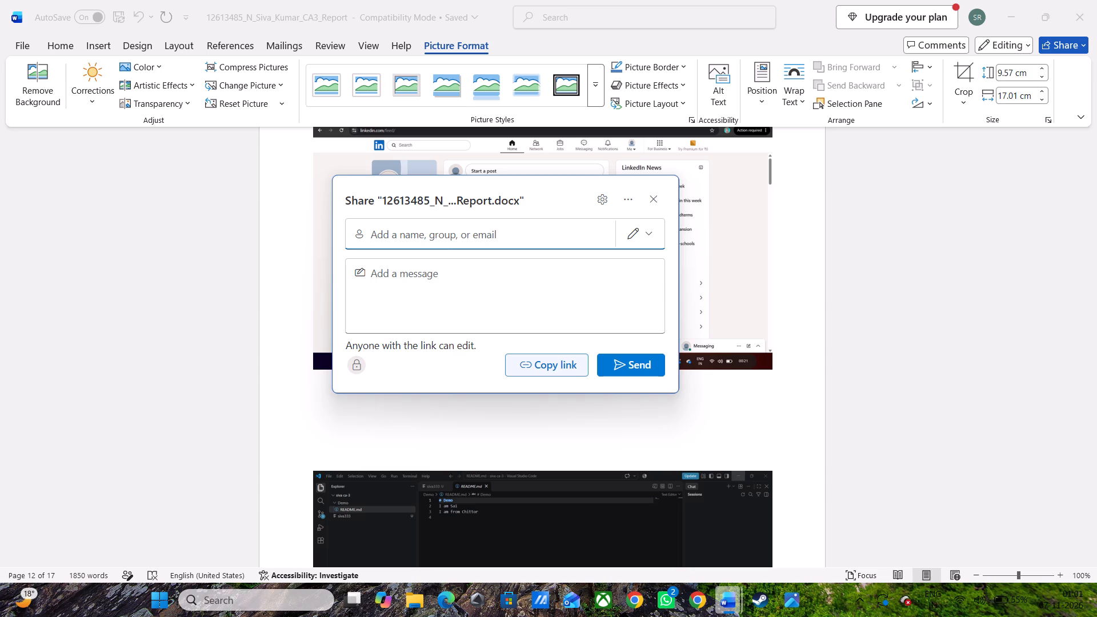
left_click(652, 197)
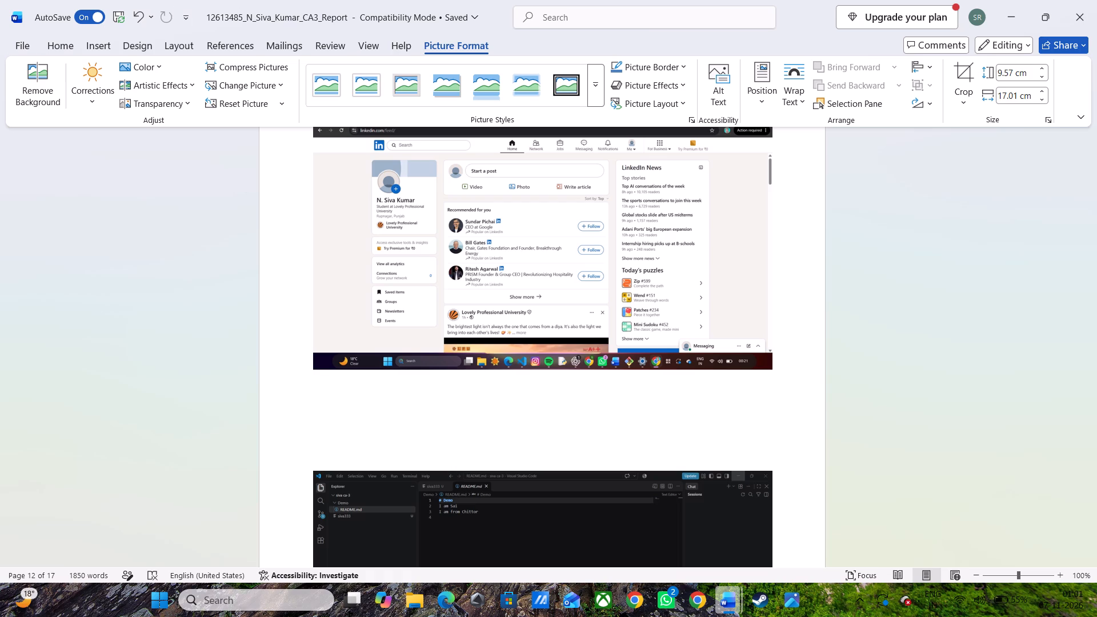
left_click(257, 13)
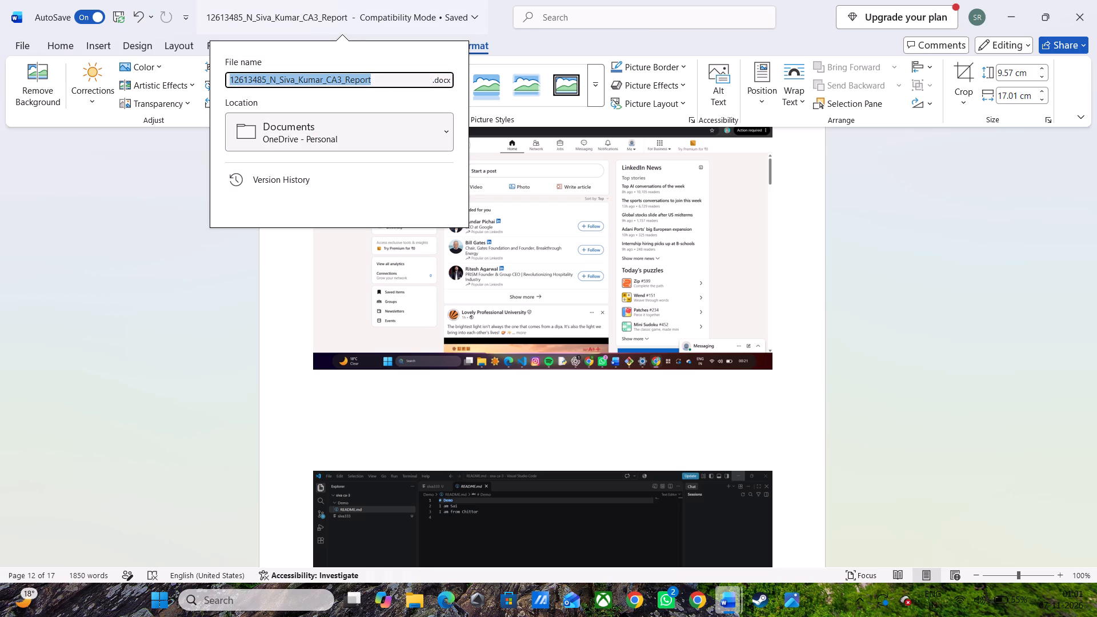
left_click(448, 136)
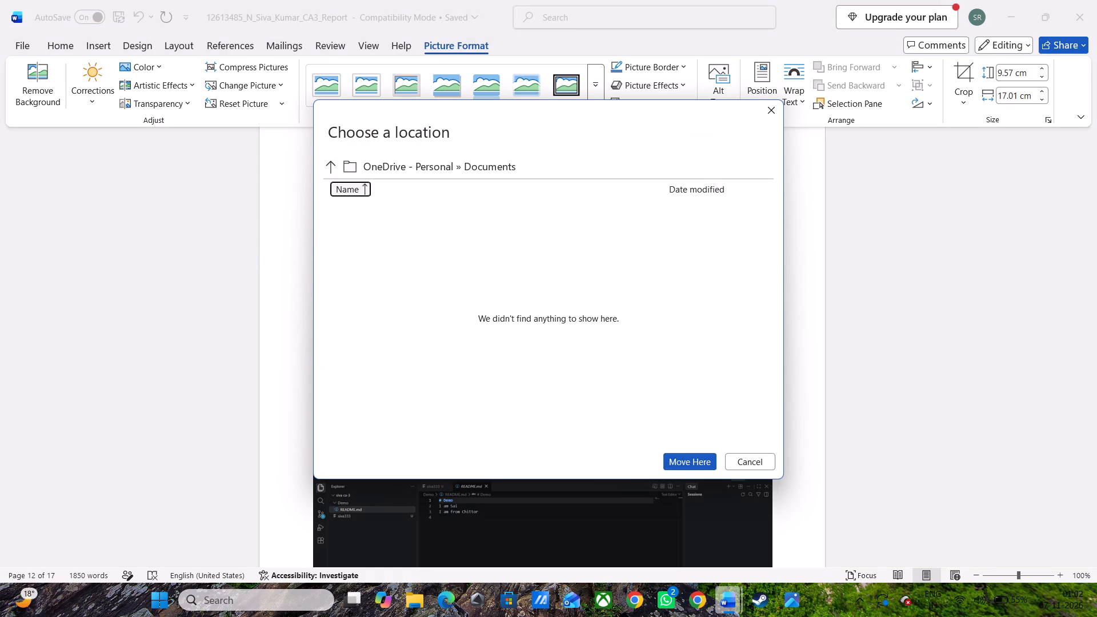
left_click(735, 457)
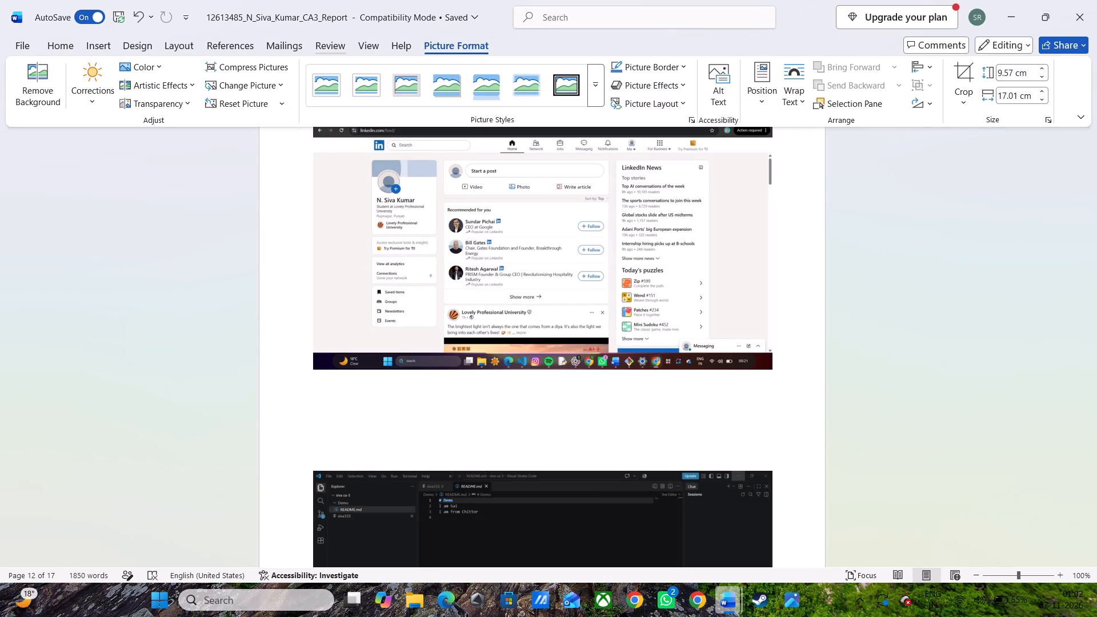
Replace the report's file name with the student's name followed by "ca3", separated by spaces.
left_click(337, 16)
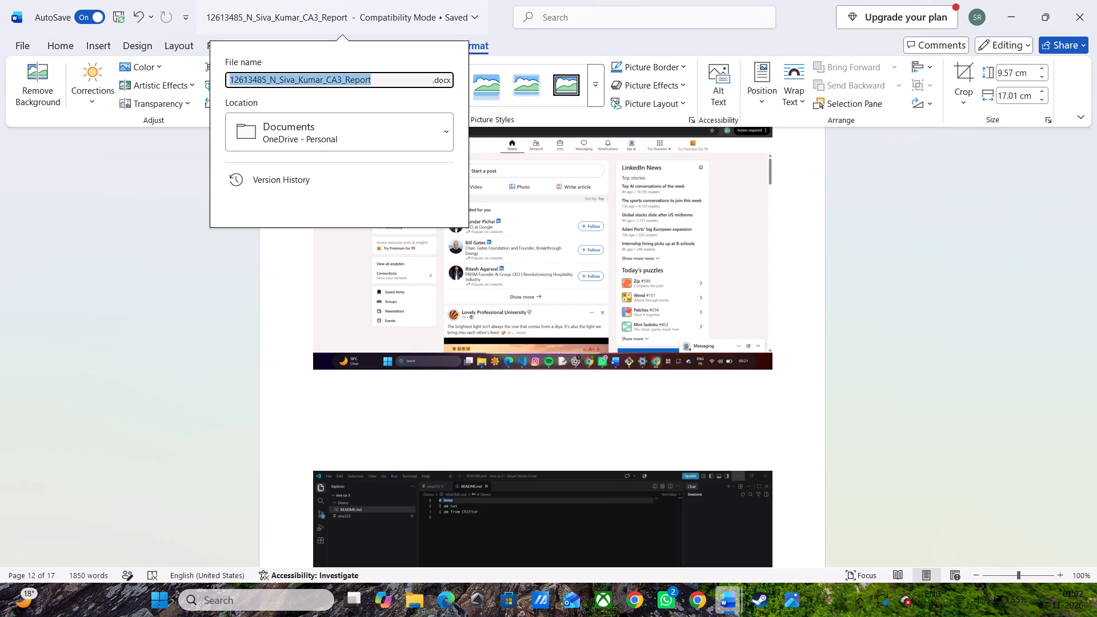
left_click(306, 78)
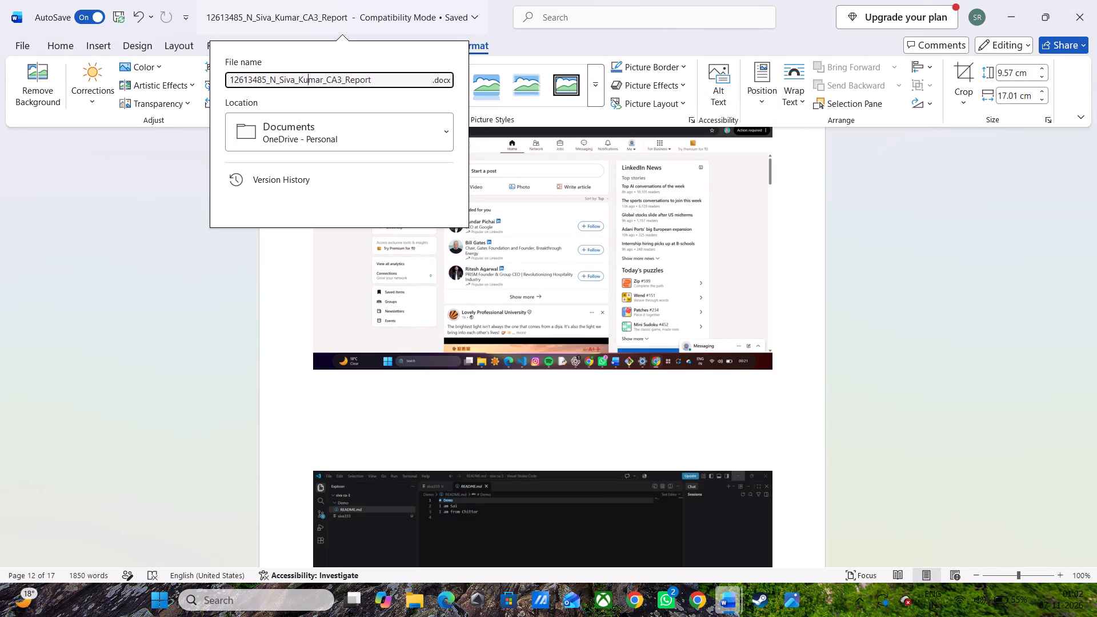
left_click(377, 81)
left_click(350, 82)
key("BackSpace")
key("BackSpace")
key("BackSpace")
key("BackSpace")
key("BackSpace")
key("BackSpace")
key("BackSpace")
key("BackSpace")
key("BackSpace")
key("BackSpace")
key("BackSpace")
key("BackSpace")
key("BackSpace")
key("BackSpace")
key("BackSpace")
key("BackSpace")
key("BackSpace")
key("BackSpace")
key("BackSpace")
key("BackSpace")
key("BackSpace")
key("BackSpace")
key("BackSpace")
key("BackSpace")
key("BackSpace")
key("BackSpace")
key("BackSpace")
key("BackSpace")
key("BackSpace")
key("BackSpace")
key("BackSpace")
key("BackSpace")
key("BackSpace")
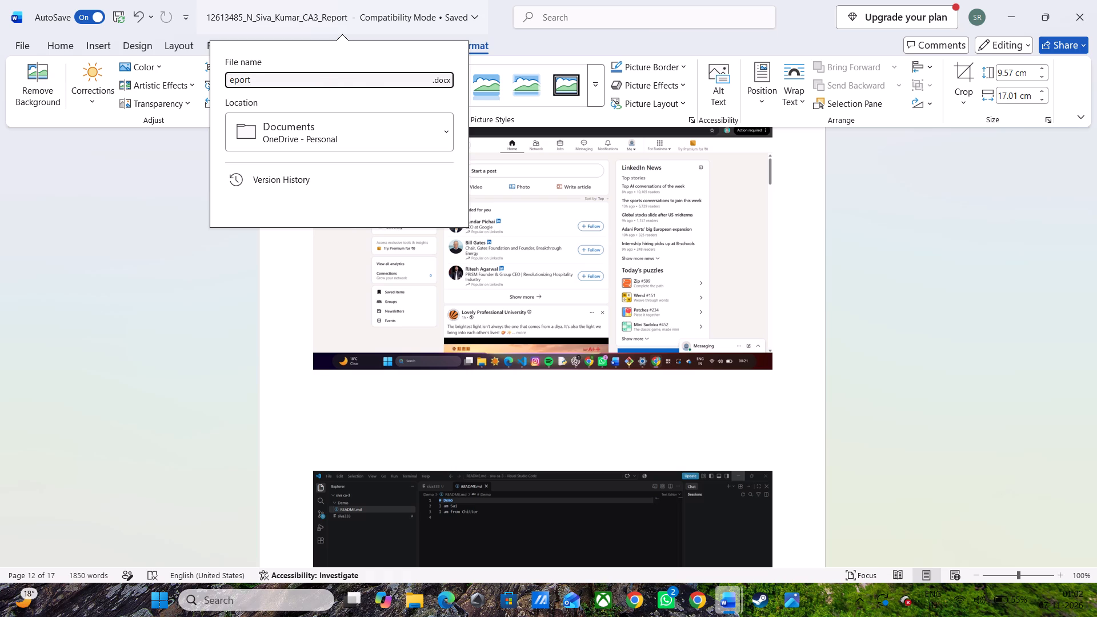
left_click(343, 81)
key("BackSpace")
key("BackSpace")
key("BackSpace")
key("BackSpace")
key("BackSpace")
key("BackSpace")
key("BackSpace")
key("BackSpace")
key("BackSpace")
key("BackSpace")
key("BackSpace")
key("BackSpace")
key("BackSpace")
key("BackSpace")
key("BackSpace")
key("BackSpace")
key("BackSpace")
key("BackSpace")
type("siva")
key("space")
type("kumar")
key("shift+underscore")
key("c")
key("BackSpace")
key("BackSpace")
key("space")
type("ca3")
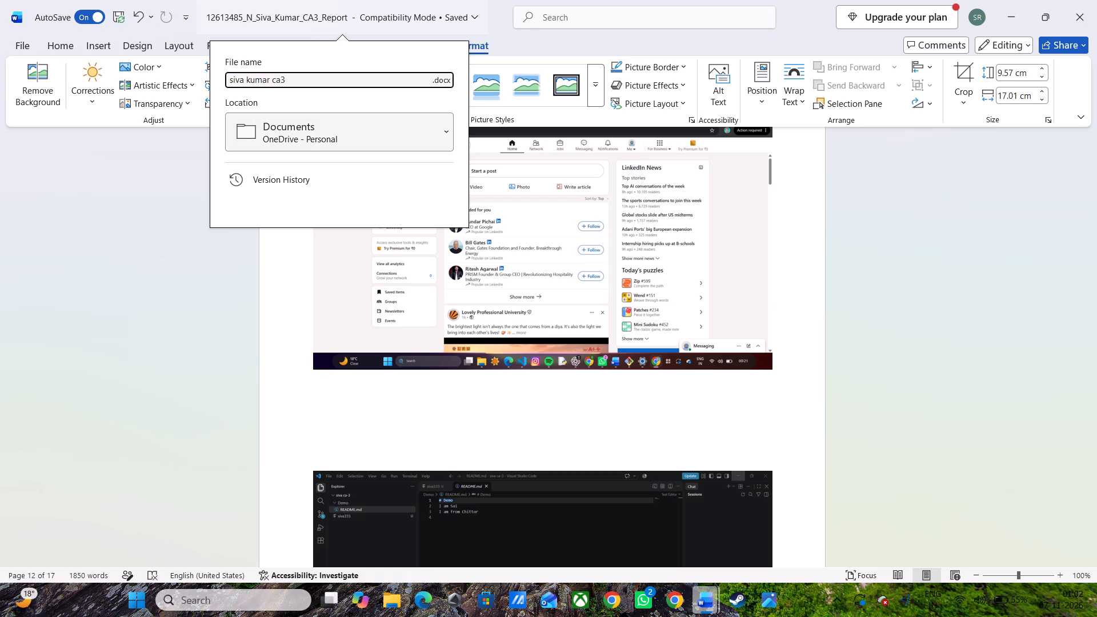
Move the report to OneDrive - Personal » Documents as its save location.
left_click(351, 132)
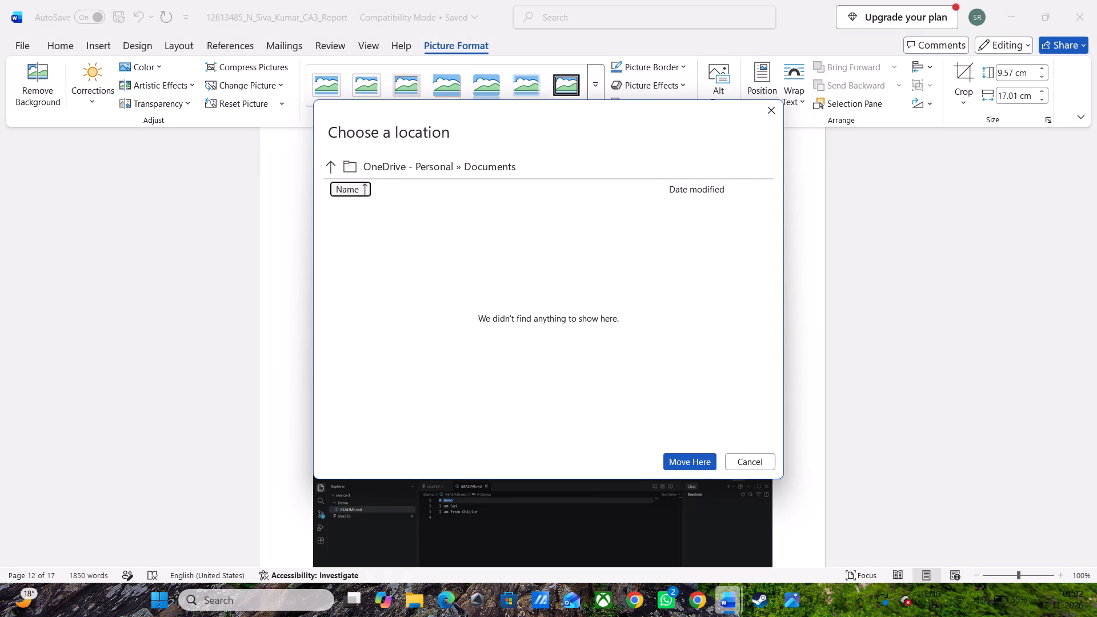
left_click(367, 177)
left_click(340, 164)
left_click(354, 196)
left_click(699, 465)
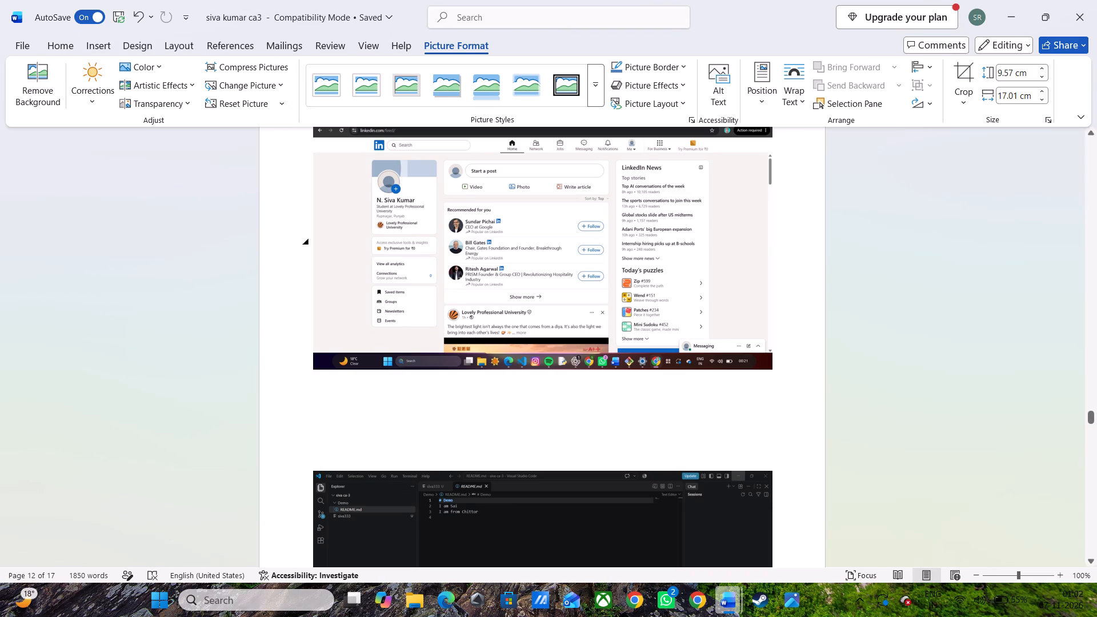
Switch to File Explorer, refresh the Home view and look through its recent files for the renamed report.
left_click(415, 604)
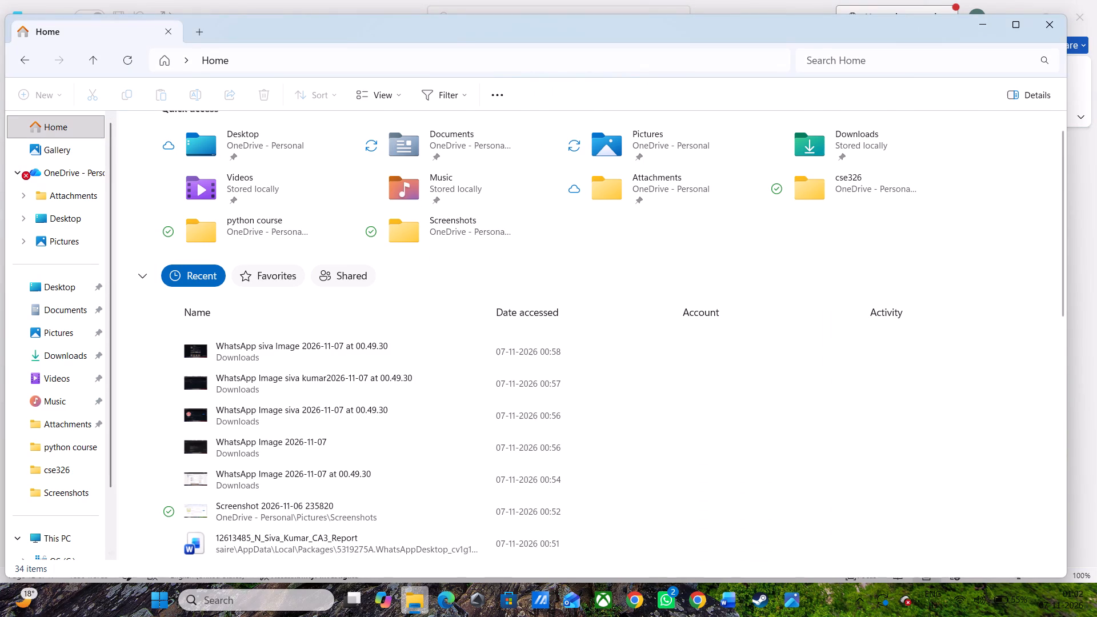
left_click(132, 57)
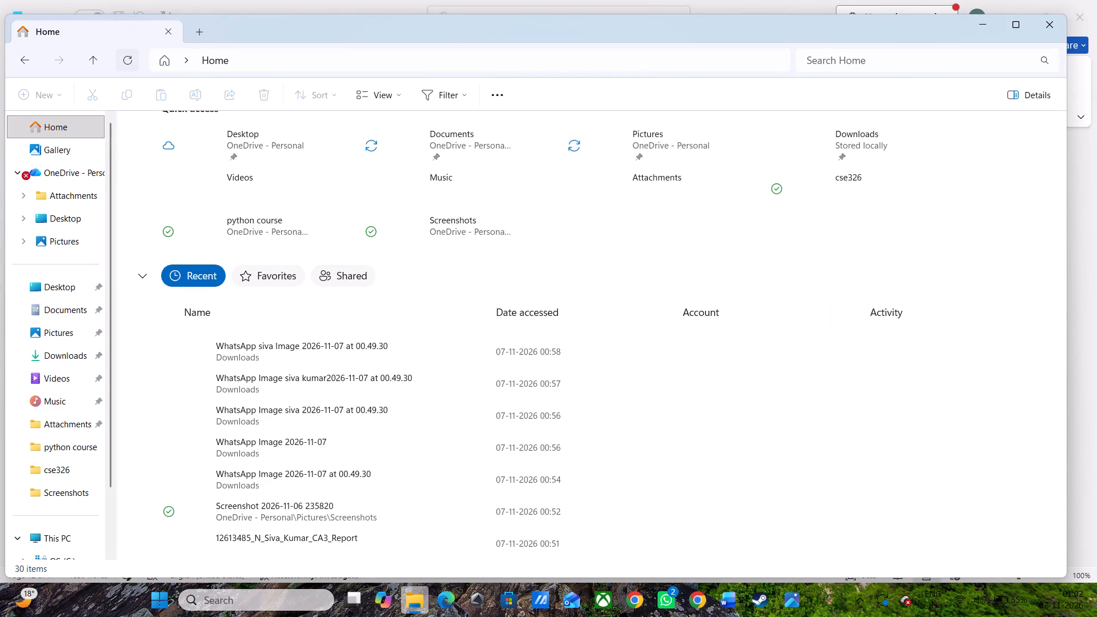
left_click(132, 57)
left_click(132, 57)
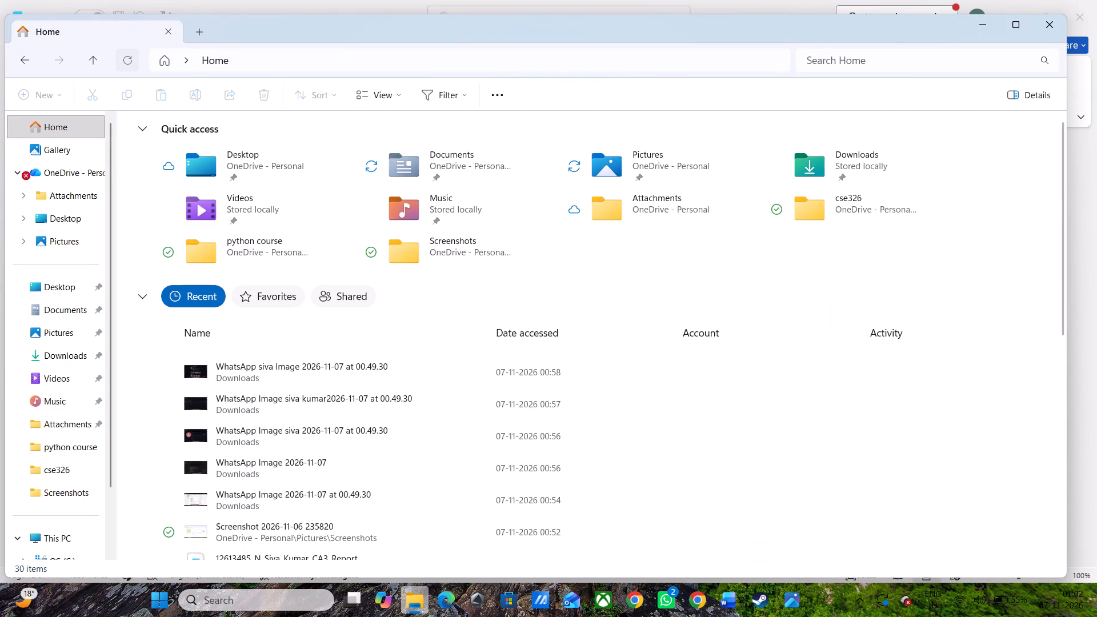
left_click(132, 57)
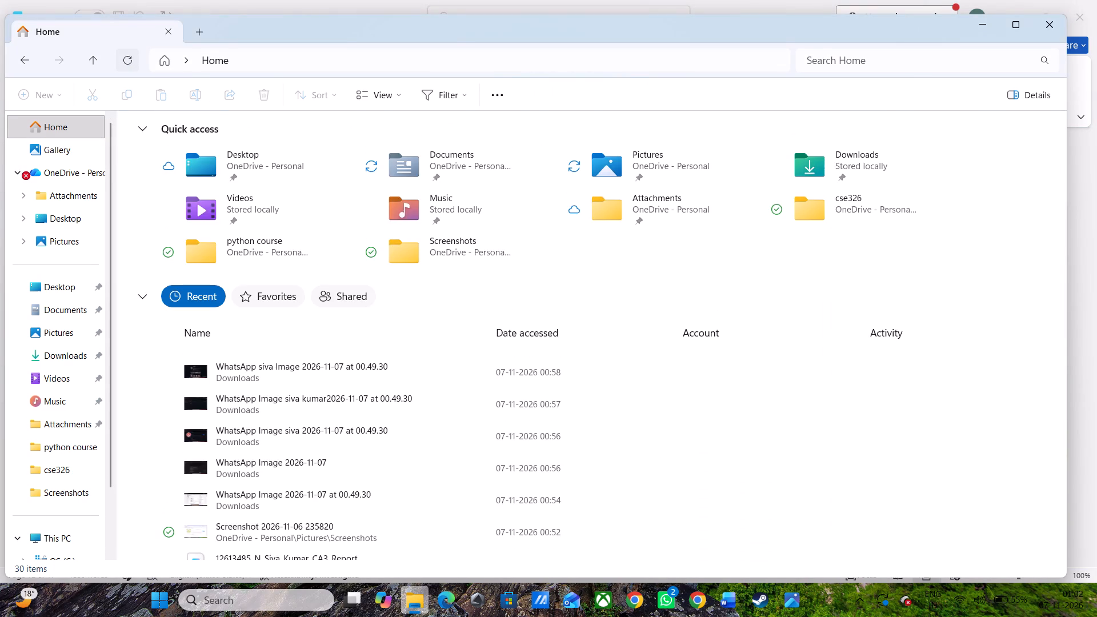
left_click(132, 57)
left_click(132, 57)
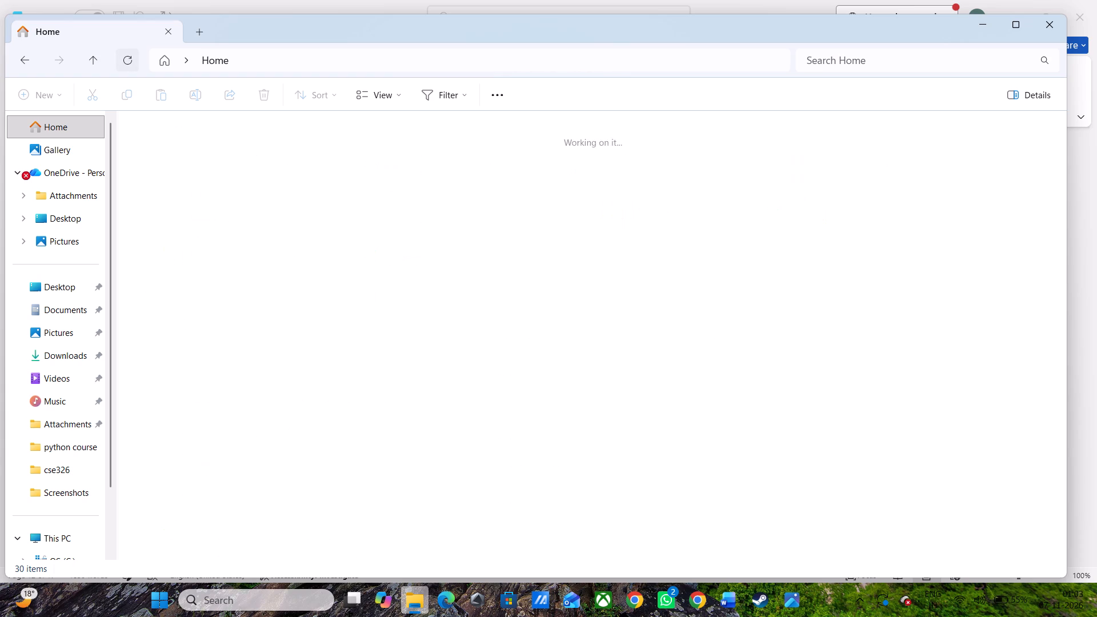
scroll(229, 389, "down", 4)
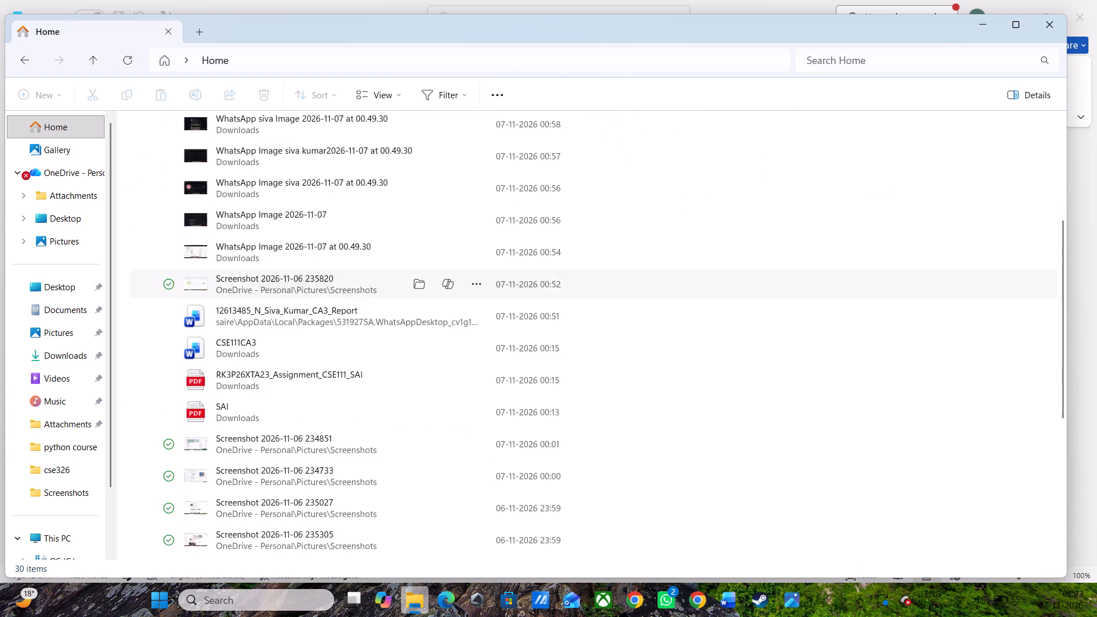
scroll(229, 389, "down", 1)
scroll(229, 389, "up", 3)
Look for the renamed report in OneDrive - Personal and its Attachments, Desktop and Pictures folders.
left_click(46, 178)
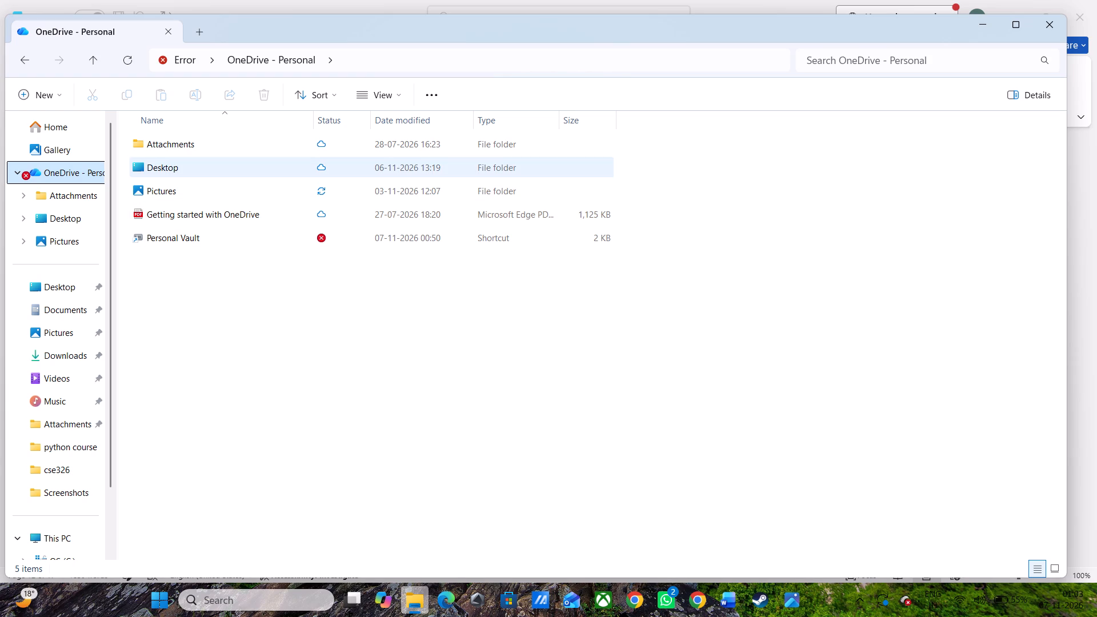
left_click(182, 138)
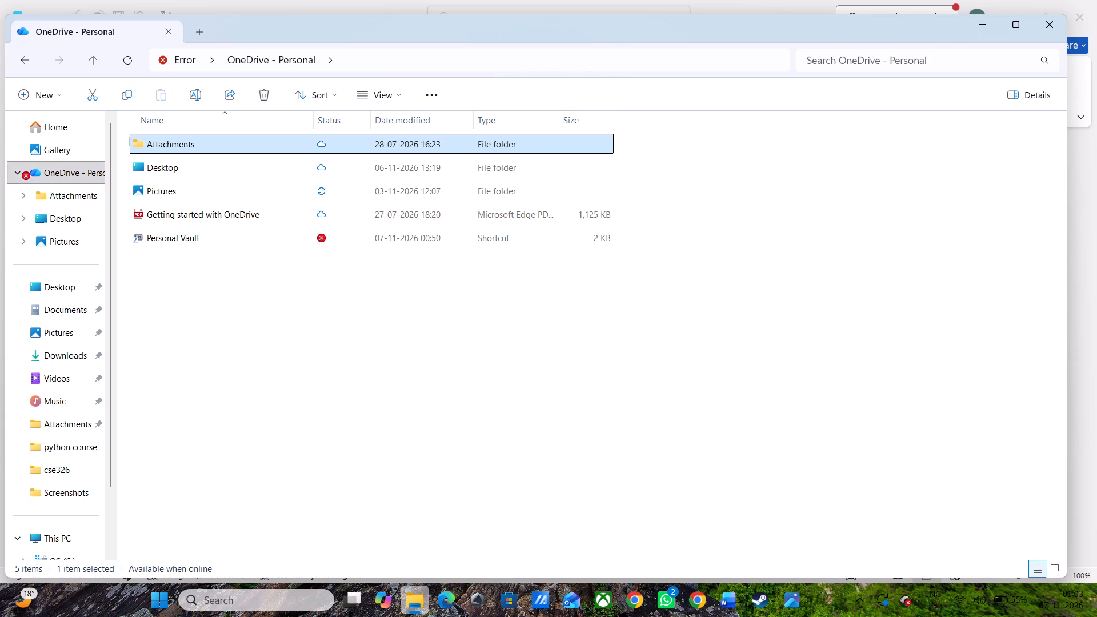
left_click(182, 138)
left_click(62, 198)
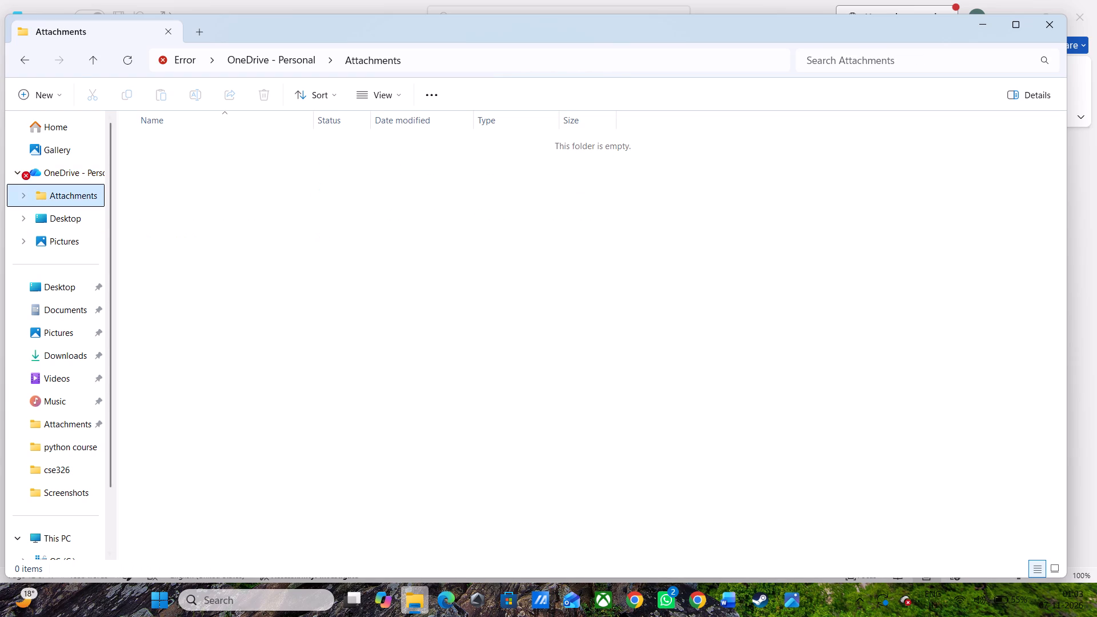
left_click(85, 213)
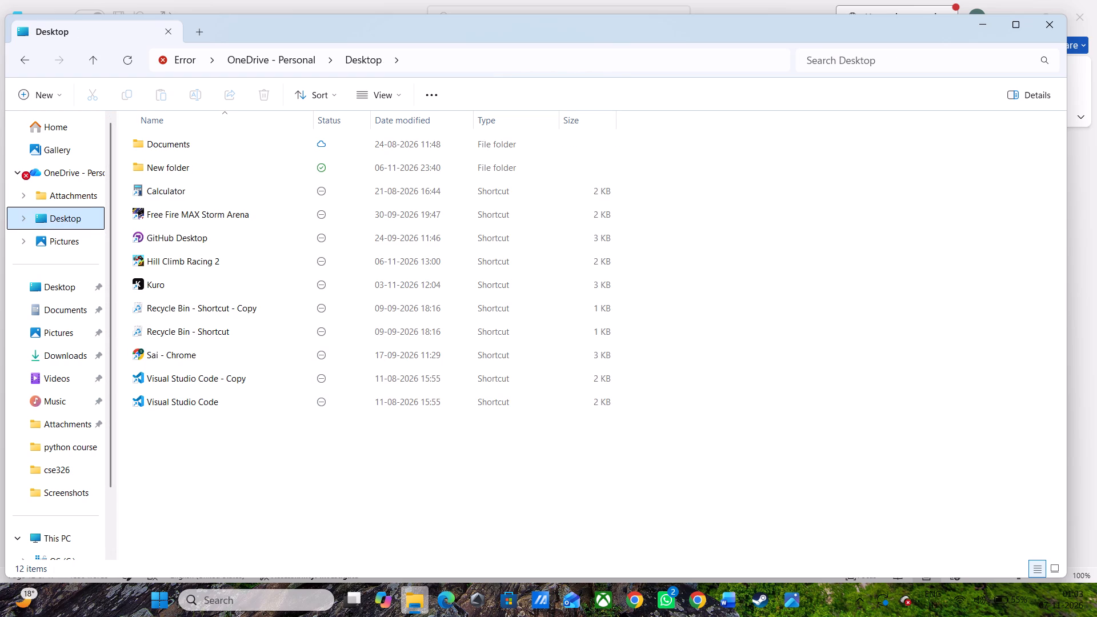
left_click(56, 249)
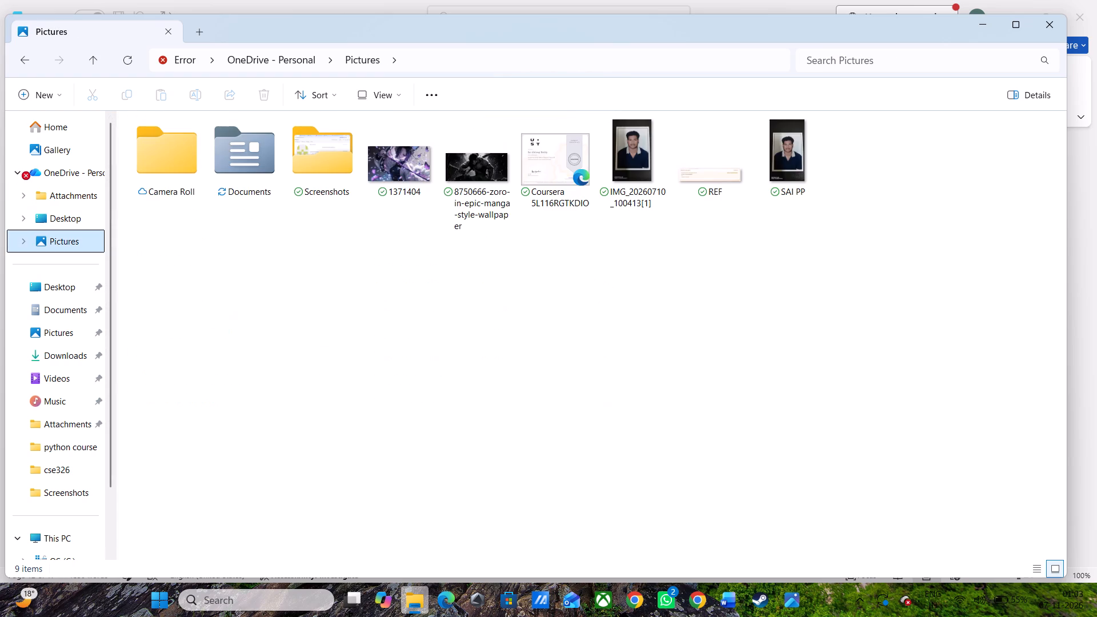
left_click(69, 282)
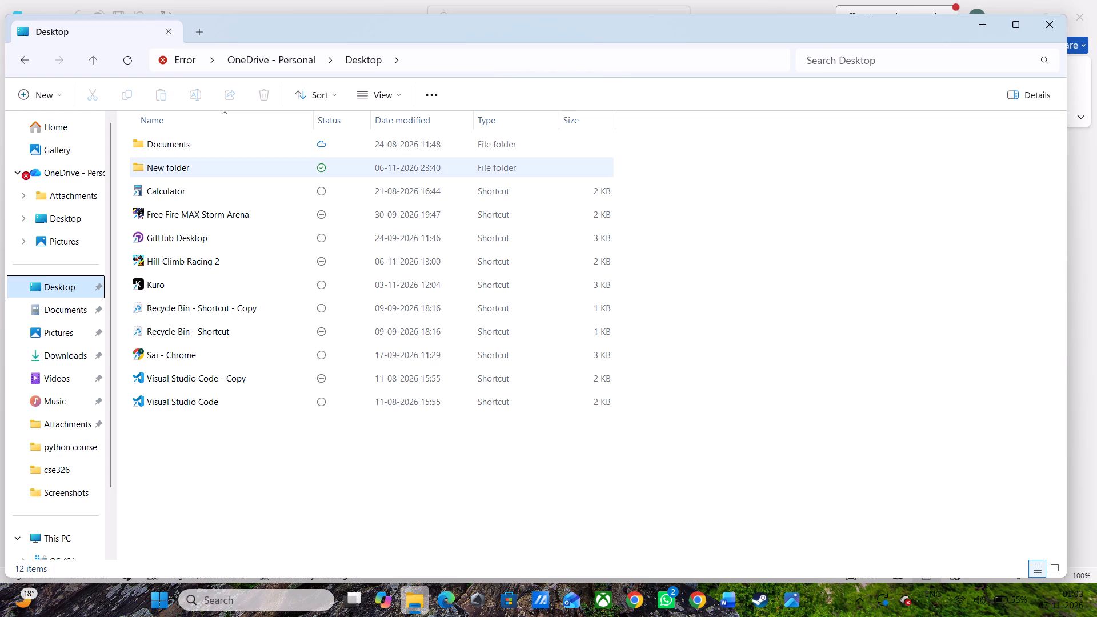
left_click(183, 146)
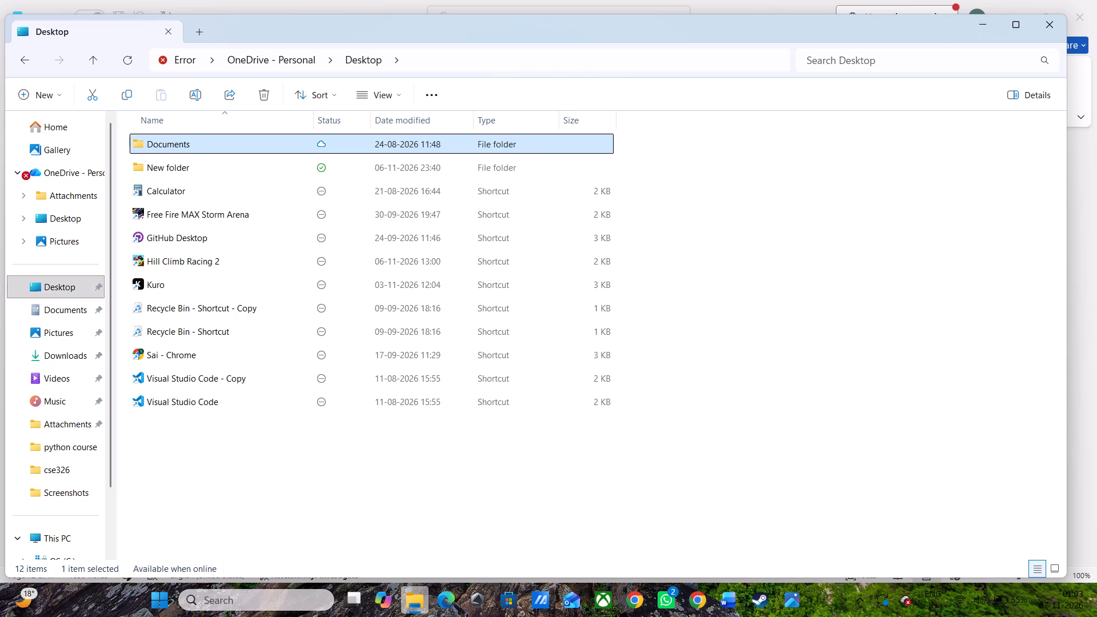
left_click(183, 147)
double_click(183, 147)
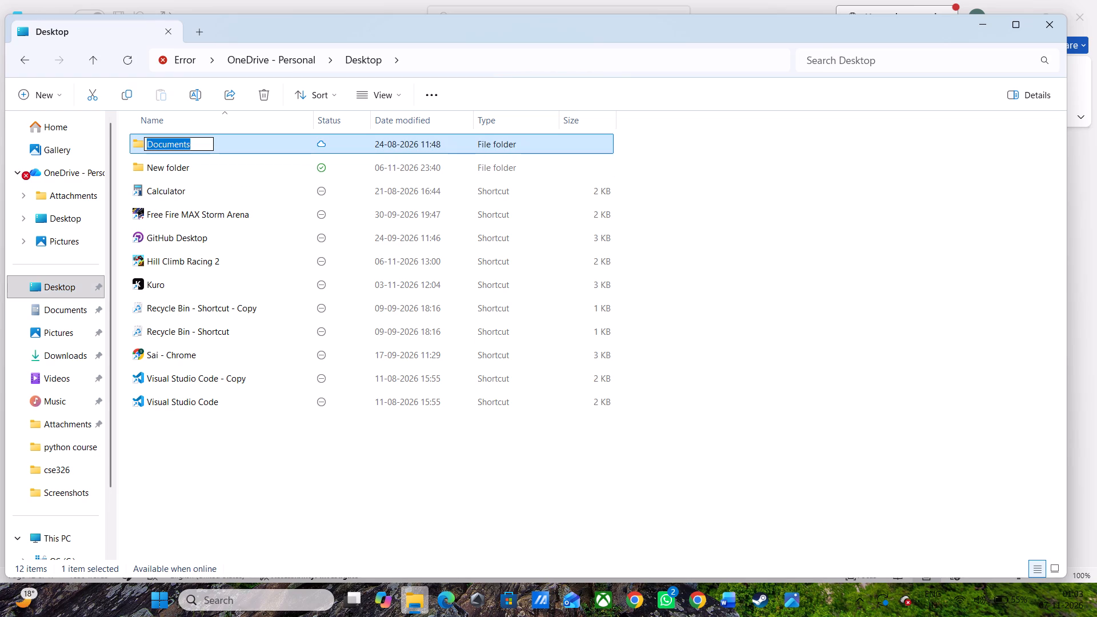
left_click(223, 147)
double_click(223, 142)
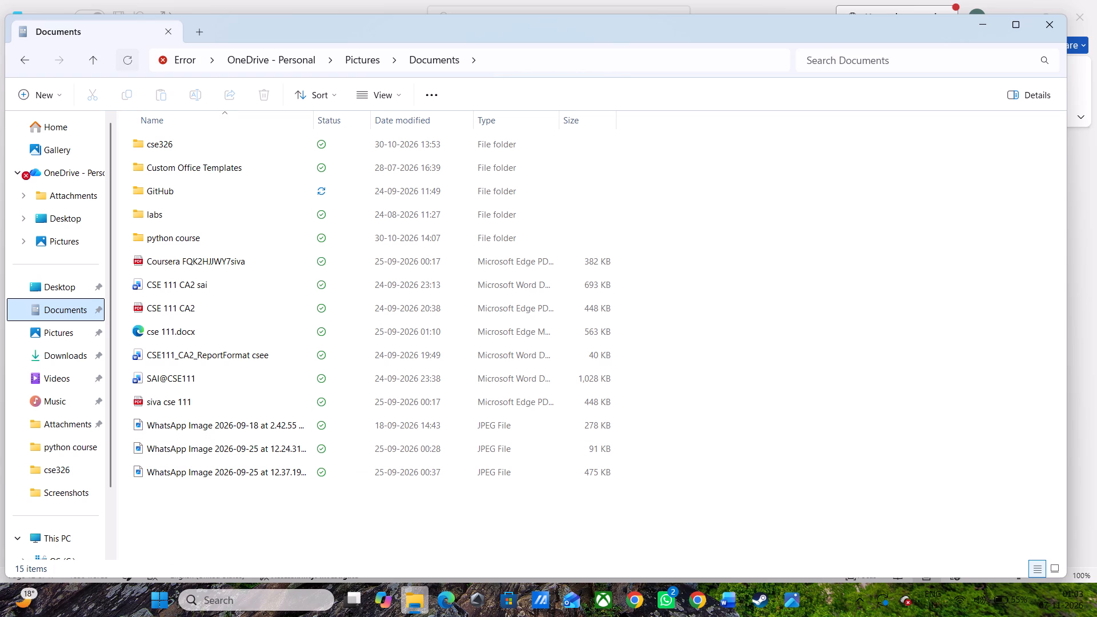
left_click(129, 56)
left_click(129, 56)
left_click(129, 56)
left_click(209, 166)
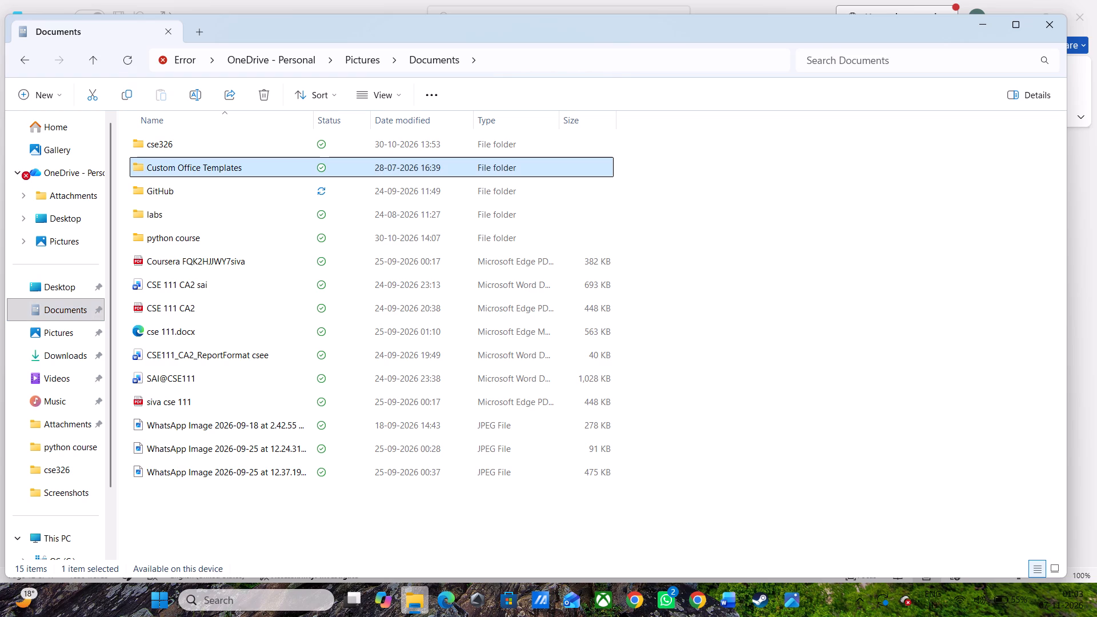
double_click(201, 165)
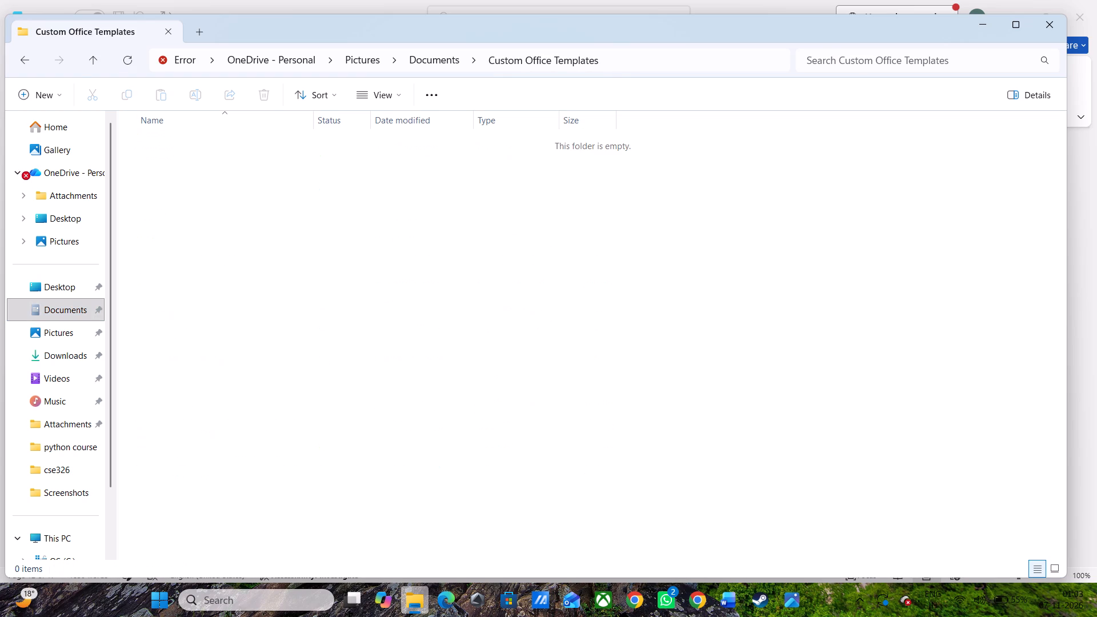
triple_click(122, 48)
left_click(122, 48)
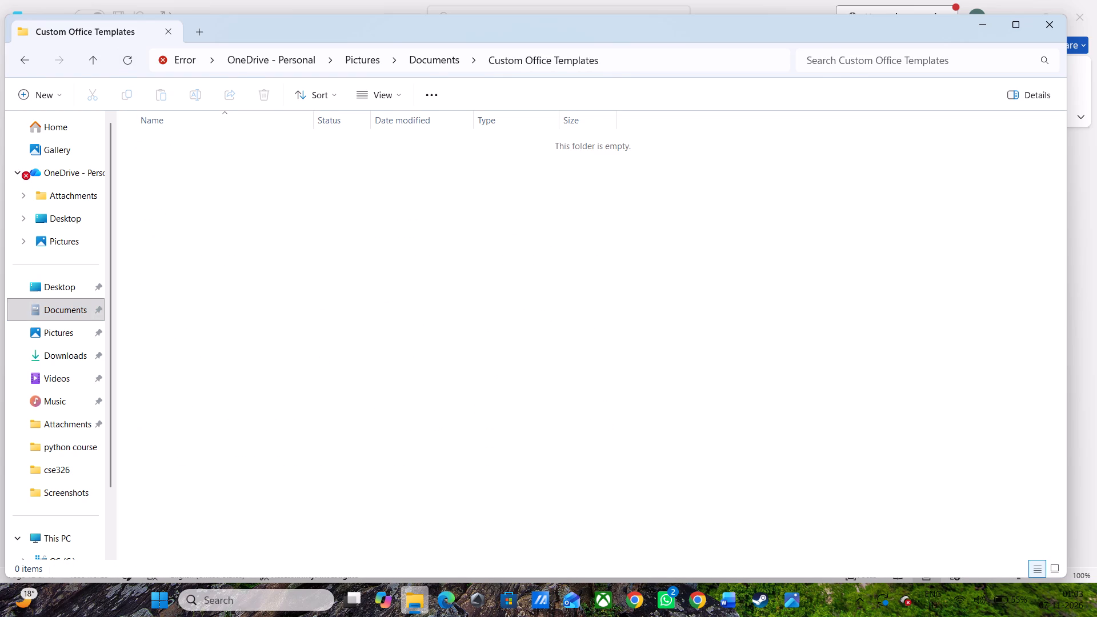
Switch to Word and check the open report's file name and save location details.
left_click(668, 0)
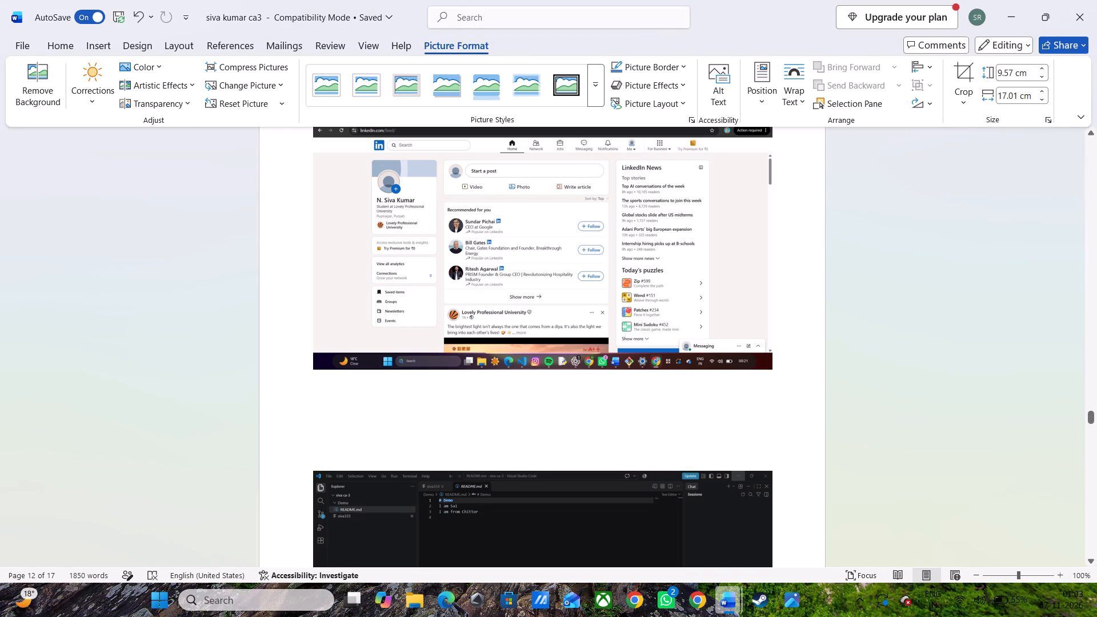
left_click(406, 47)
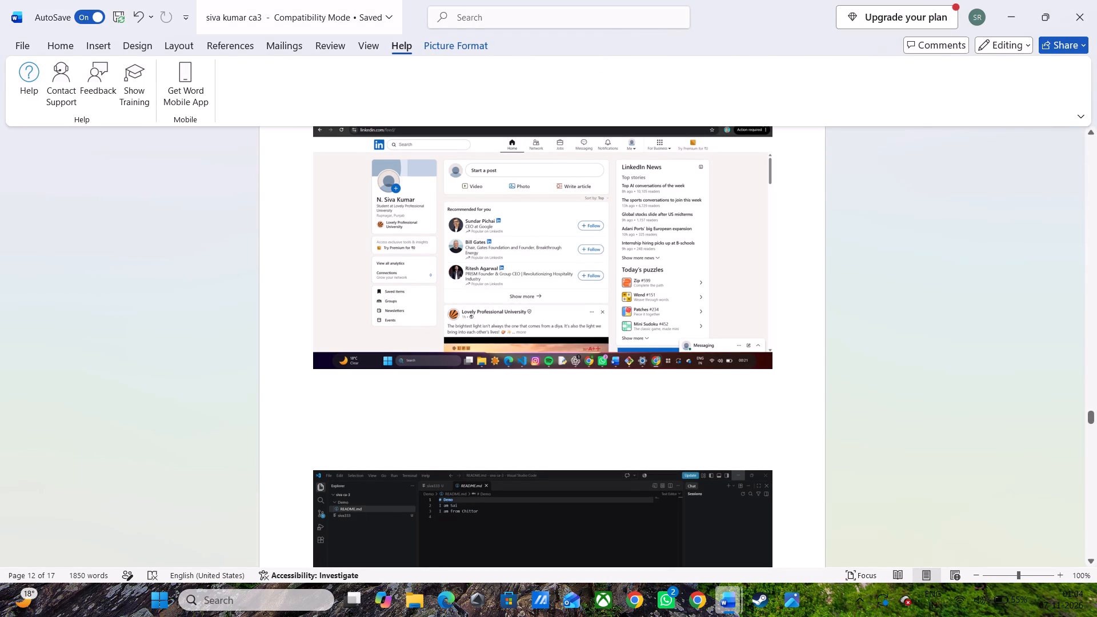
left_click(370, 4)
left_click(302, 137)
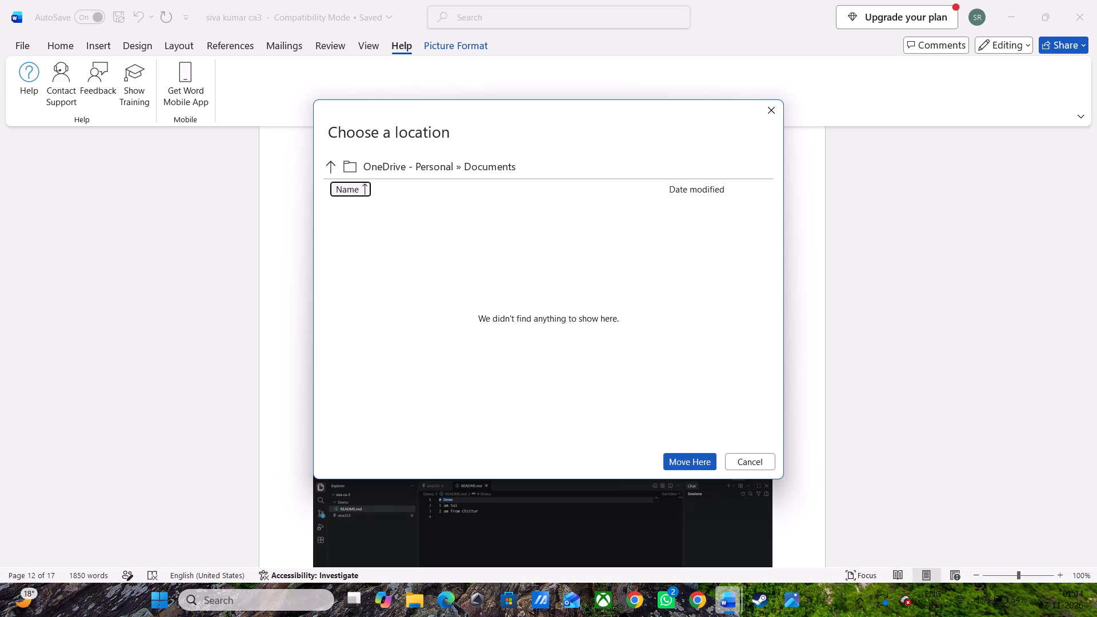
Move the report file to the Documents folder of OneDrive - Personal.
left_click(353, 184)
left_click(698, 463)
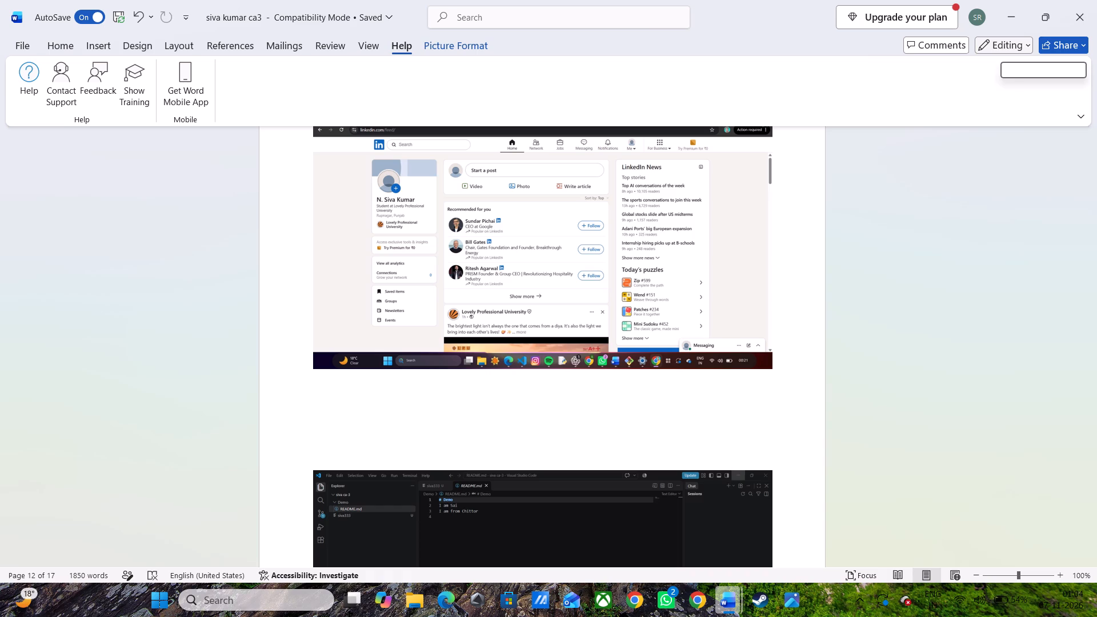
Enter a backtick character below the GitHub README screenshot in the report.
key("grave")
scroll(1000, 47, "down", 4)
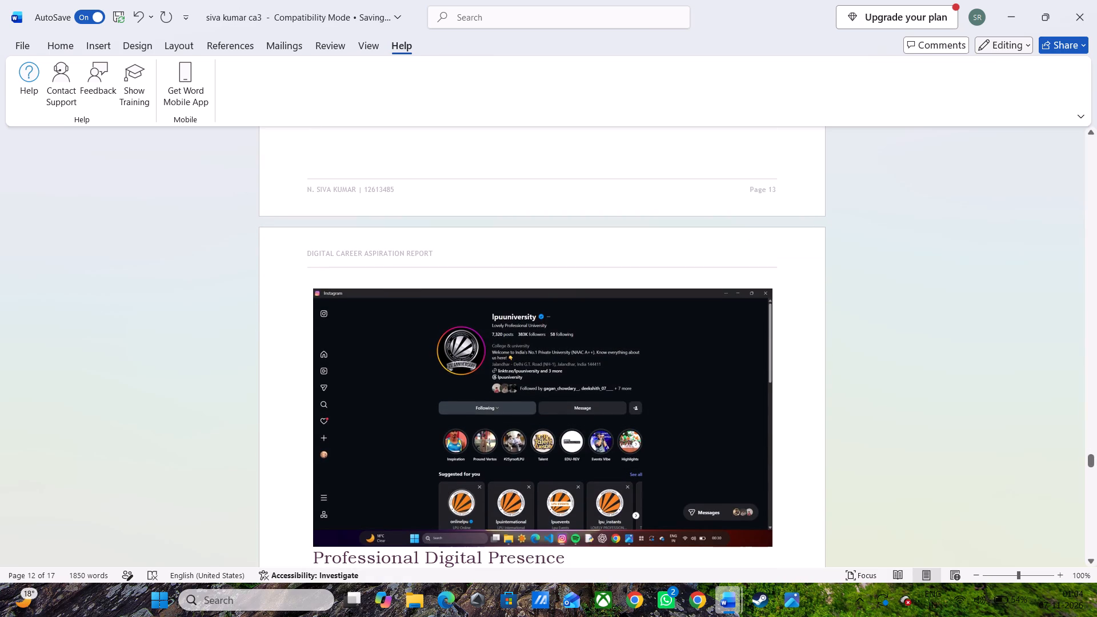
scroll(1000, 47, "up", 11)
scroll(720, 273, "up", 5)
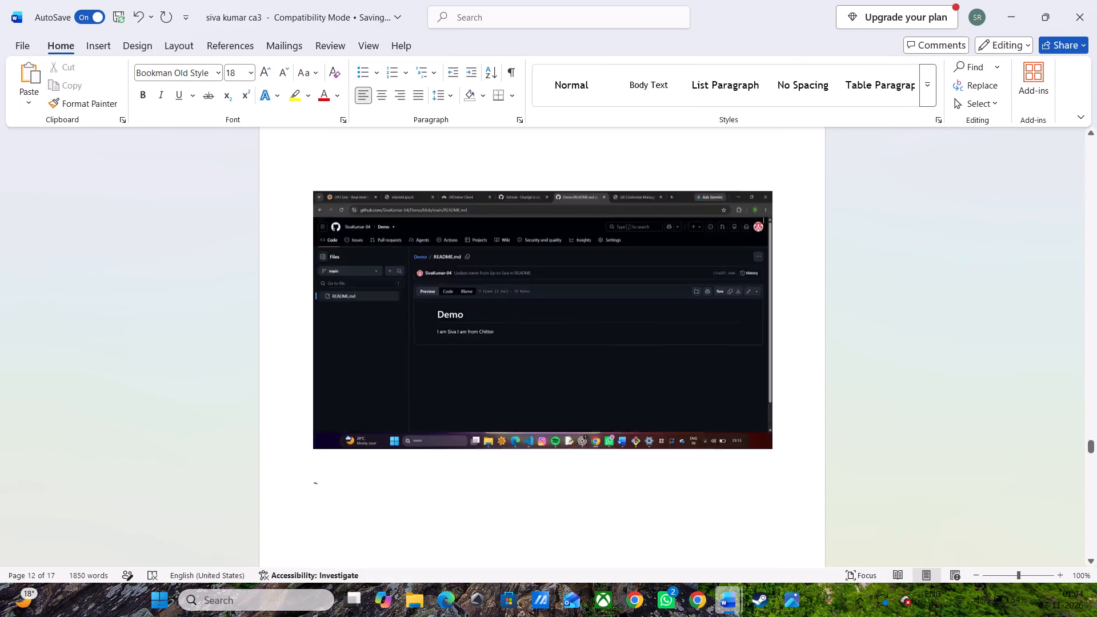
scroll(720, 273, "up", 11)
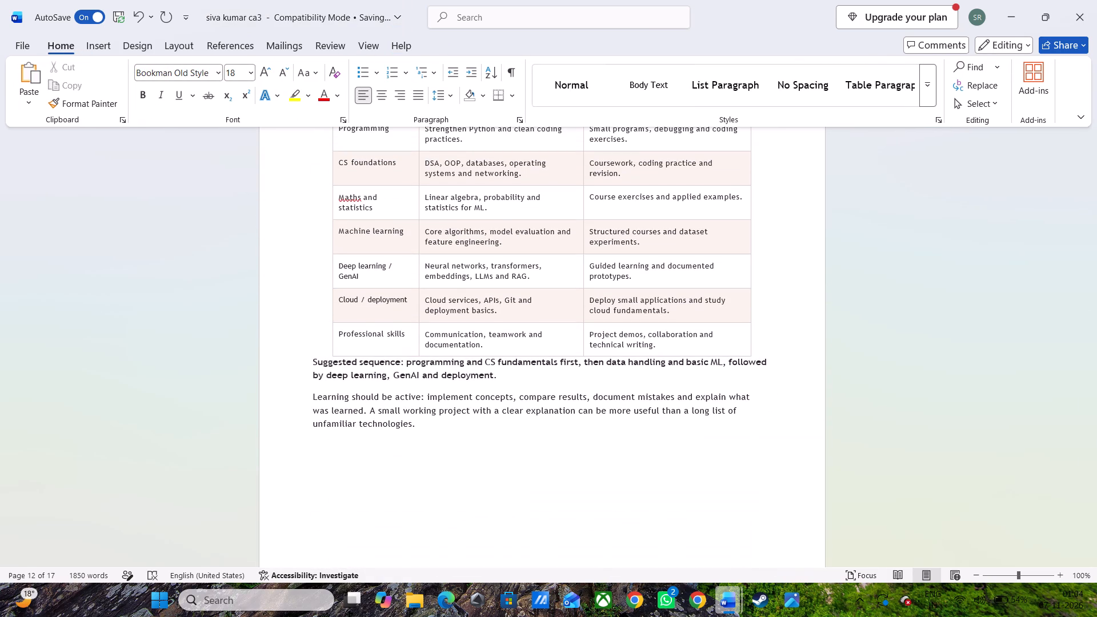
Save the report, checking its file name and storage location.
left_click(122, 18)
double_click(122, 18)
left_click(358, 9)
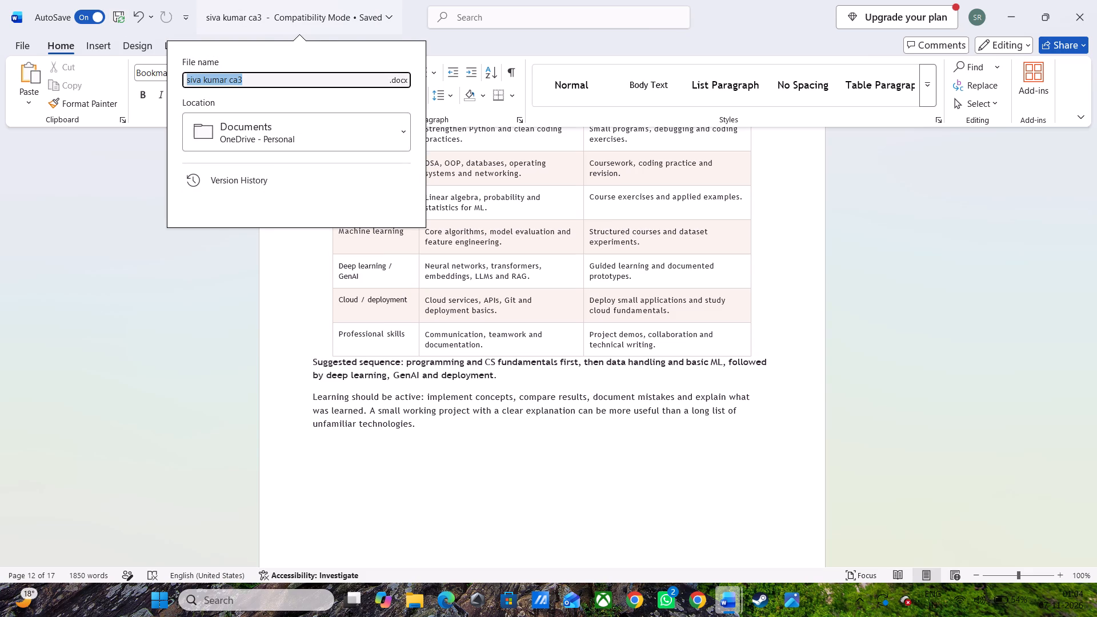
left_click(176, 283)
left_click(114, 19)
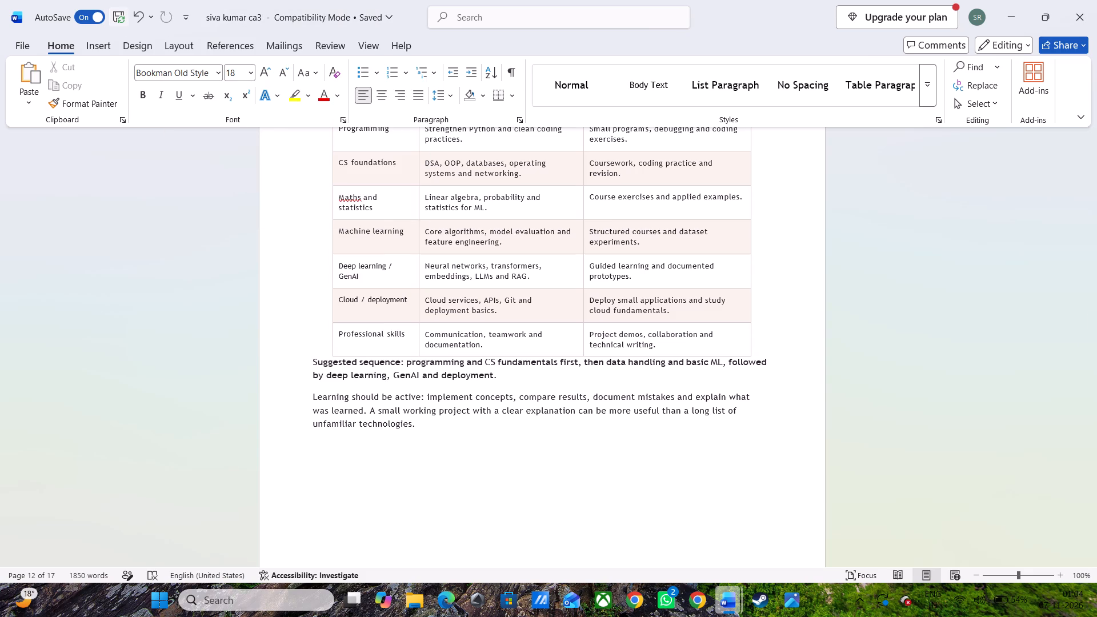
double_click(114, 19)
triple_click(123, 17)
left_click(123, 17)
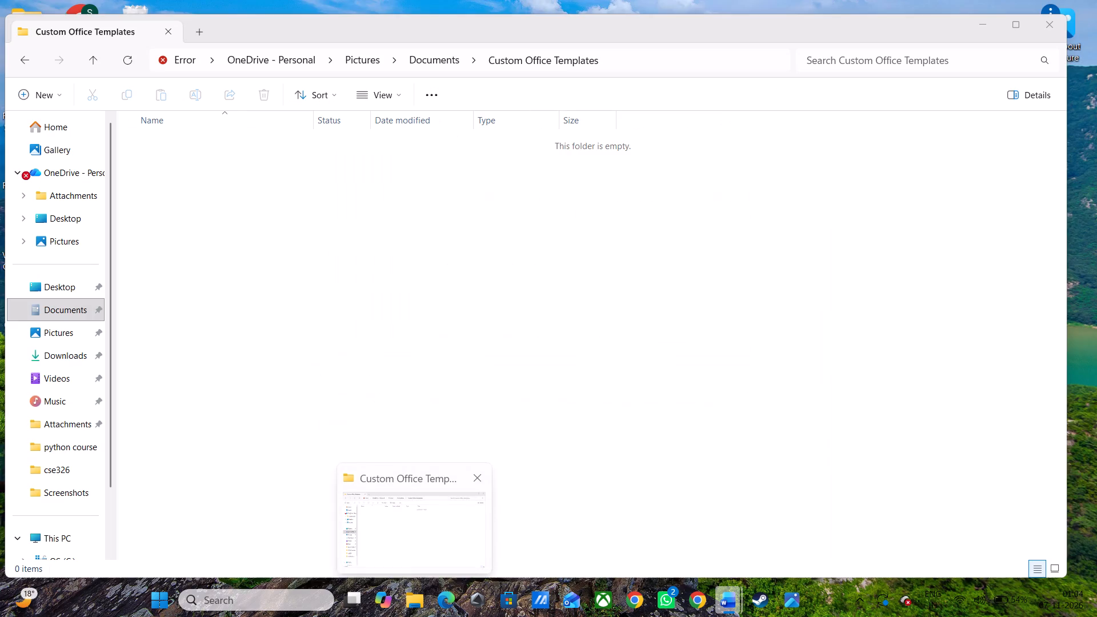
Switch to File Explorer and refresh the Custom Office Templates folder listing to look for the saved report.
left_click(404, 542)
triple_click(125, 61)
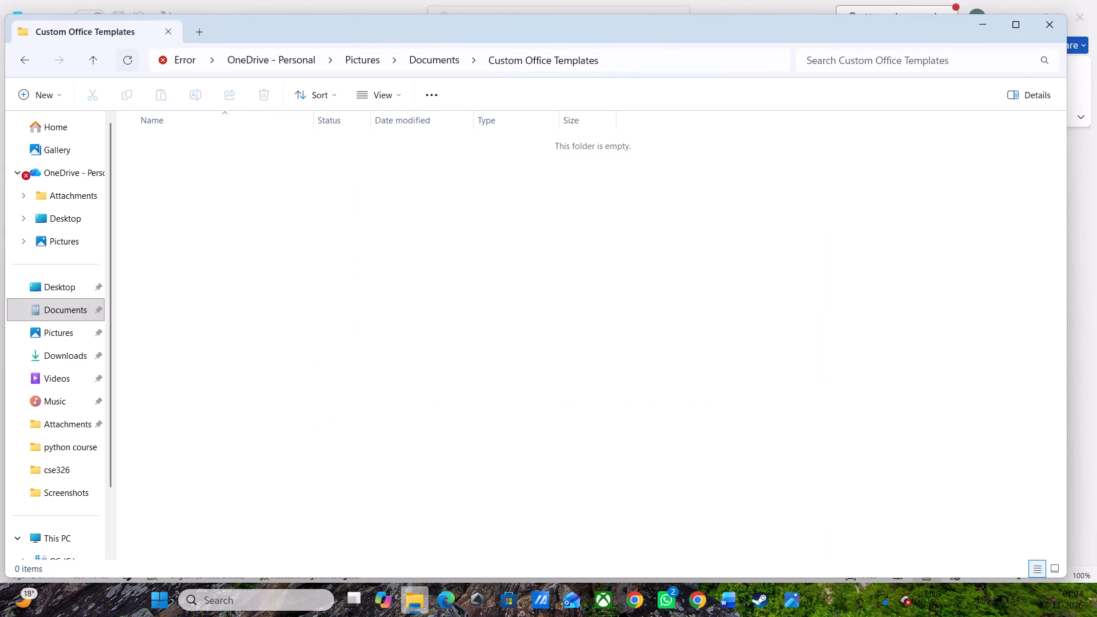
Return to File Explorer, check the OneDrive - Personal root folder for the report, and close the Explorer window.
triple_click(125, 61)
left_click(125, 61)
left_click(89, 173)
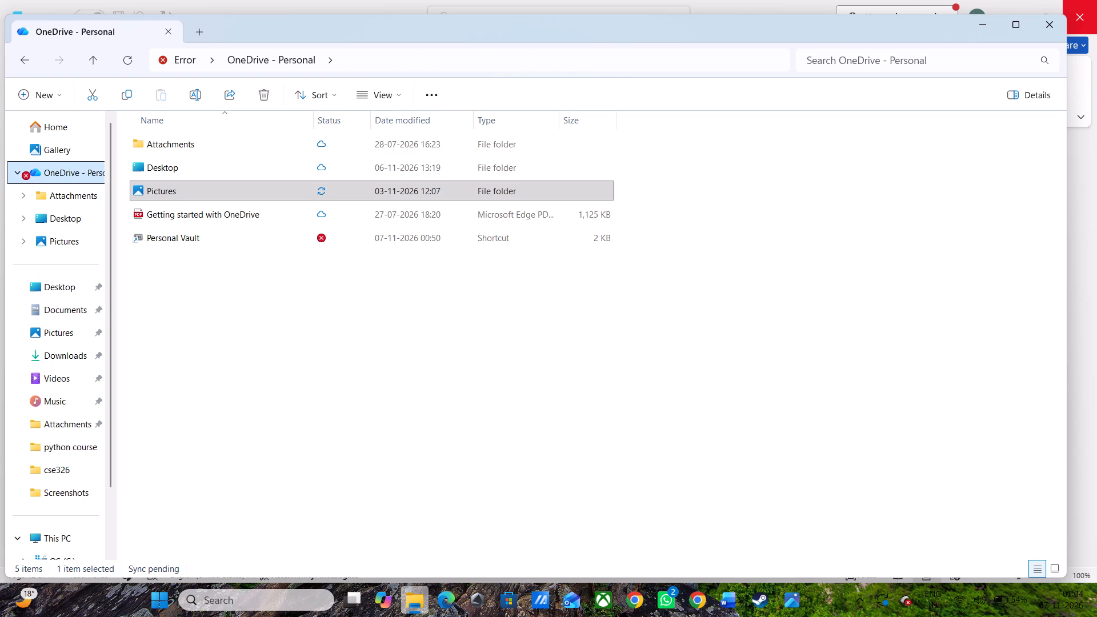
left_click(1041, 27)
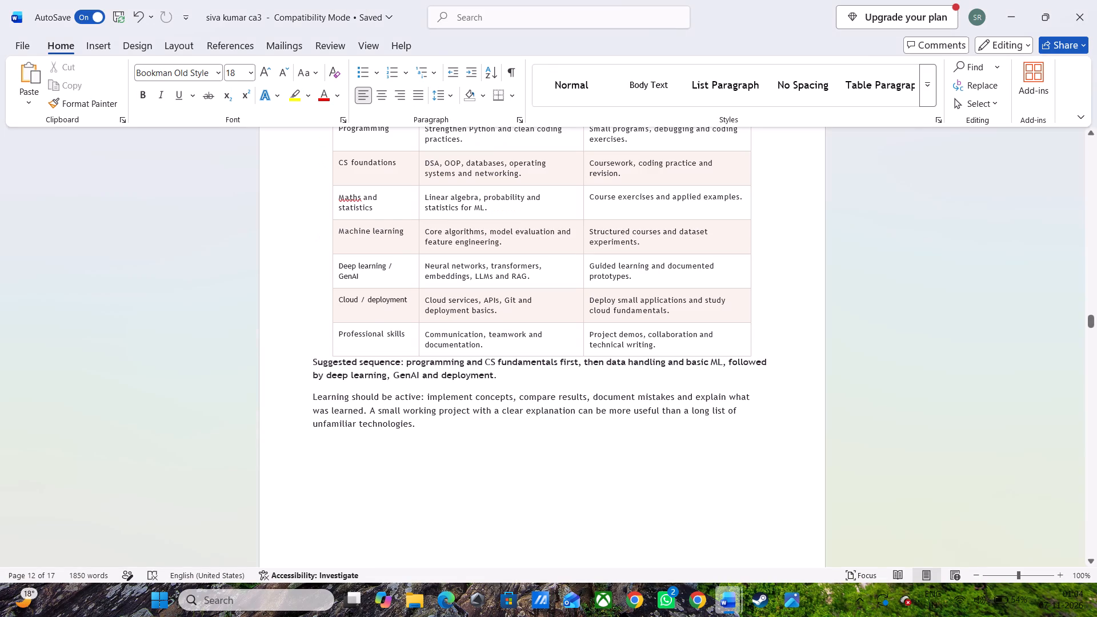
Reopen File Explorer and look for the report in the Documents folder under Quick access.
left_click(421, 598)
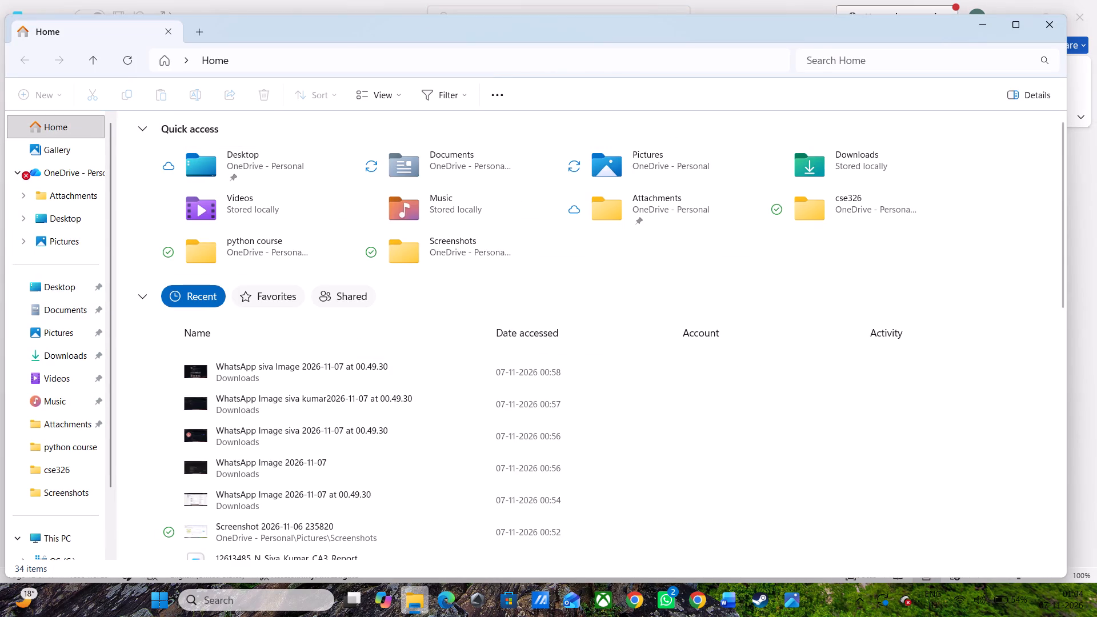
left_click(279, 178)
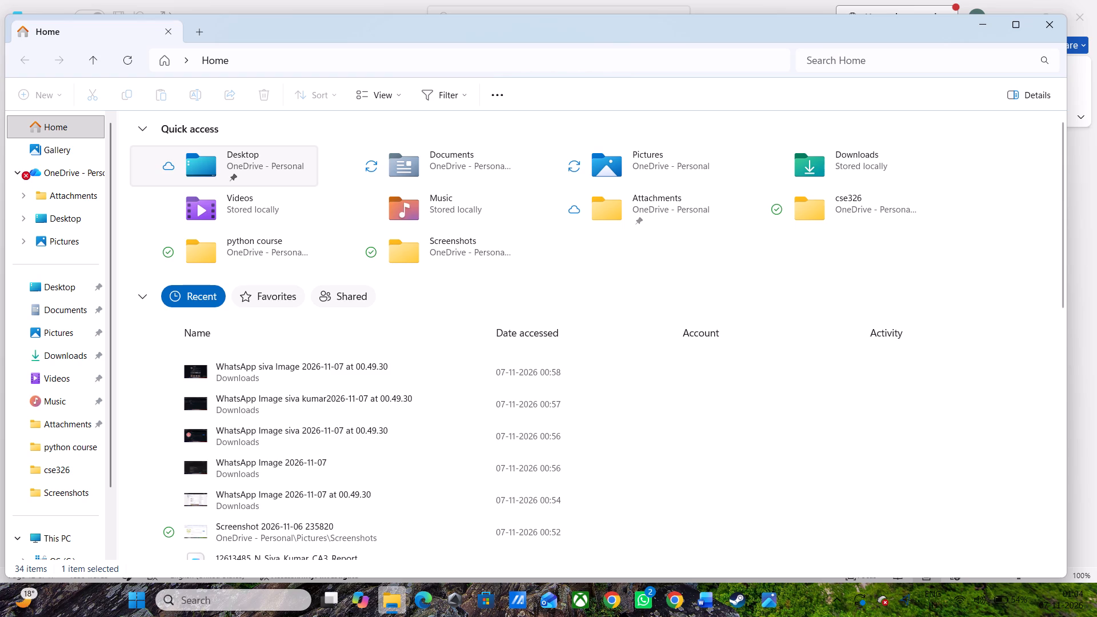
left_click(279, 178)
left_click(386, 151)
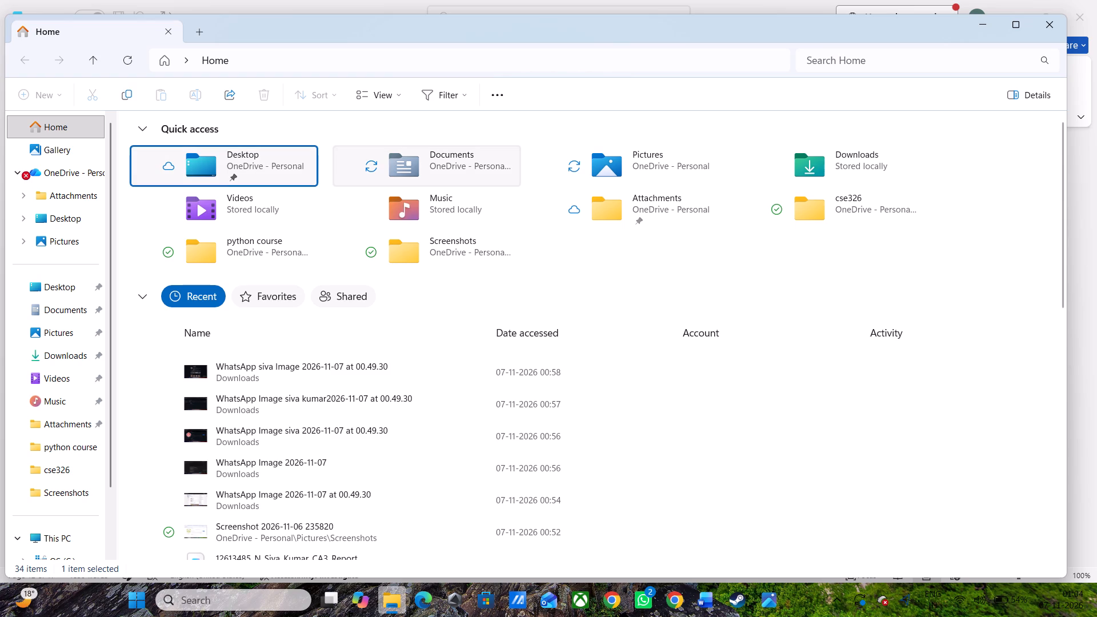
double_click(386, 151)
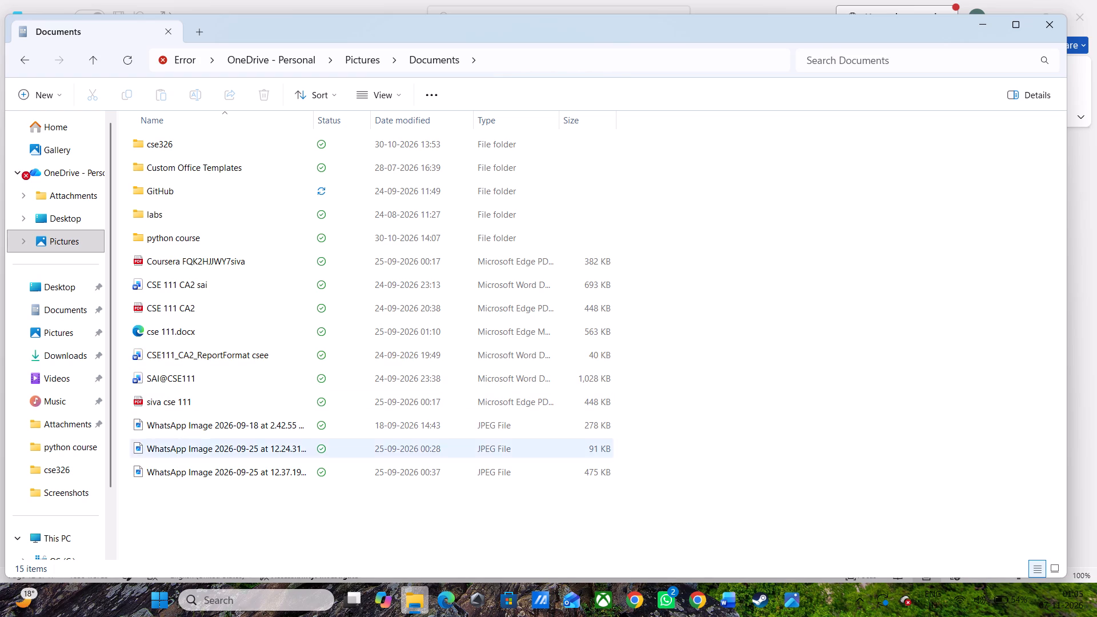
scroll(71, 472, "down", 1)
Look for the report in the Attachments, Downloads, Documents and Desktop folders, the Gallery and the Home view.
left_click(54, 427)
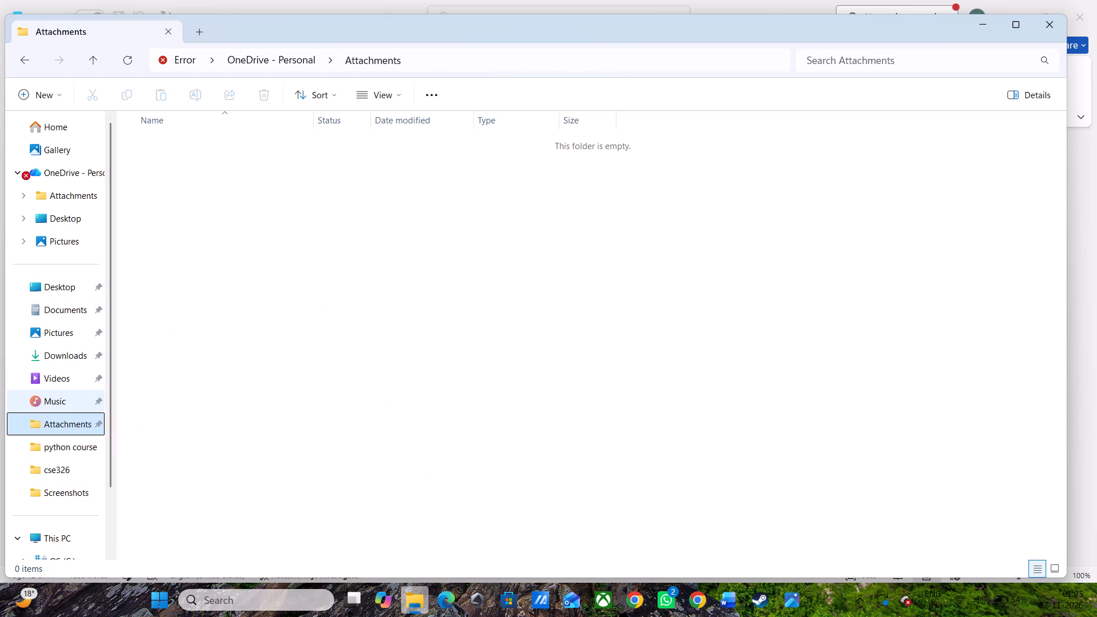
left_click(51, 353)
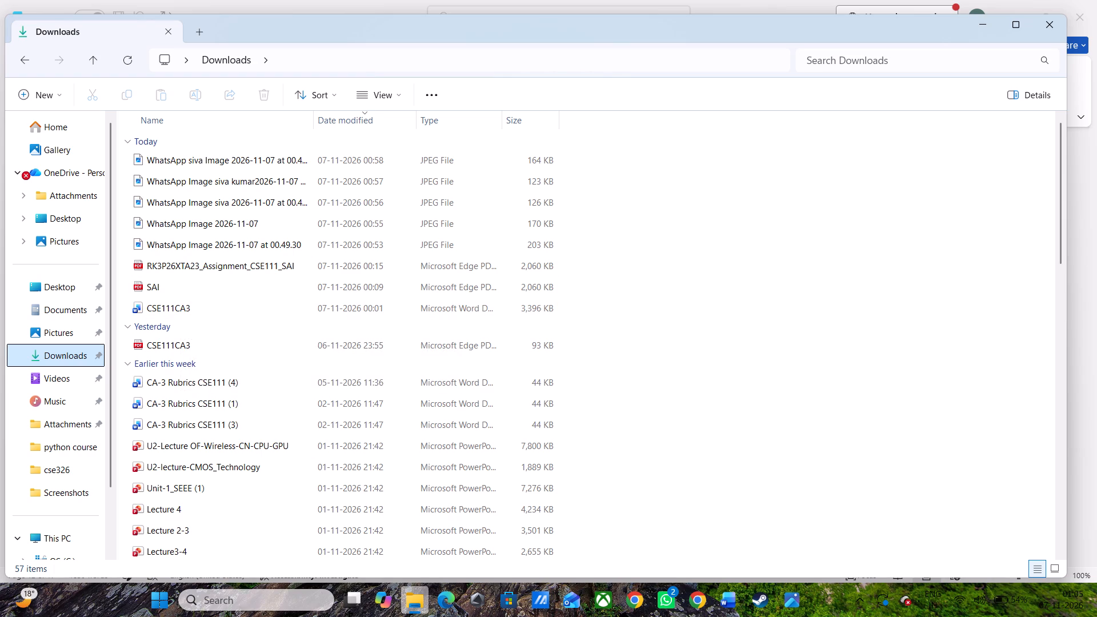
scroll(185, 258, "up", 2)
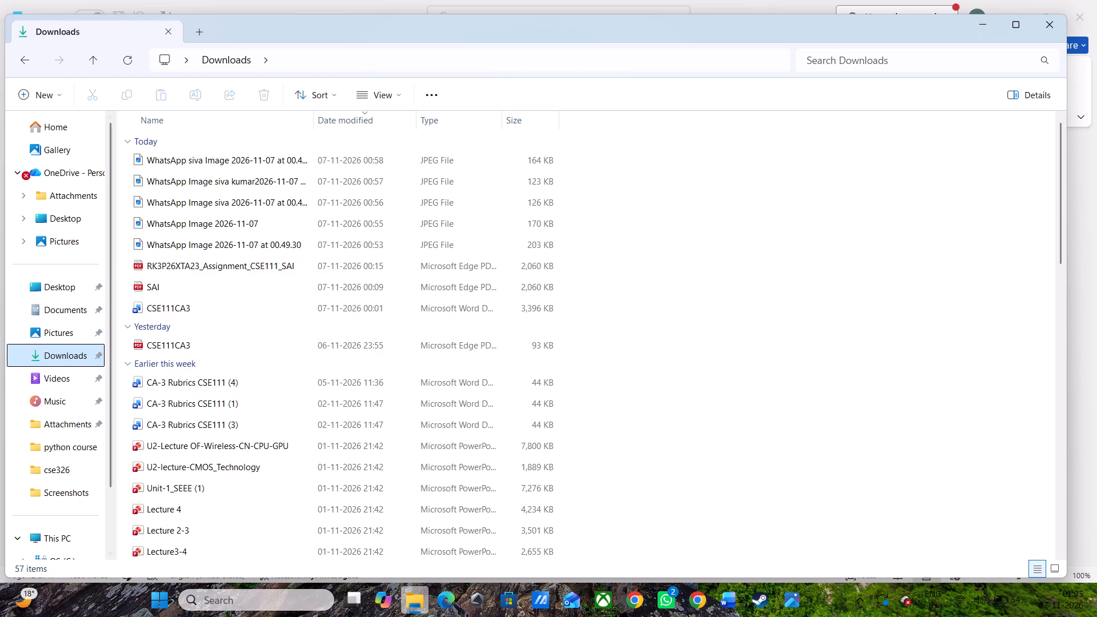
left_click(53, 343)
left_click(61, 310)
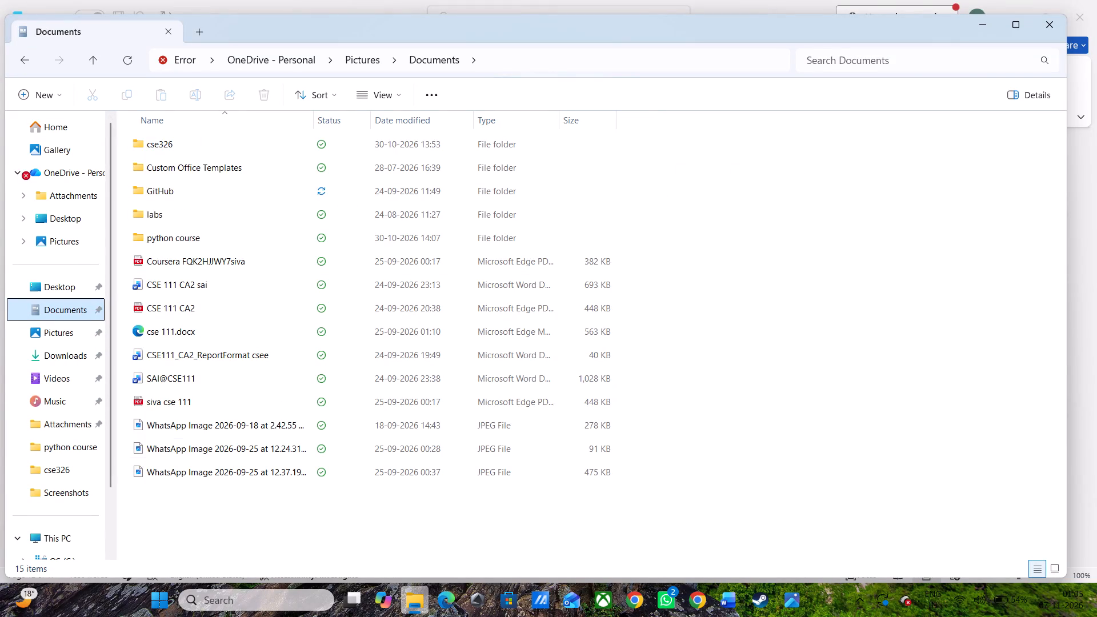
left_click(73, 282)
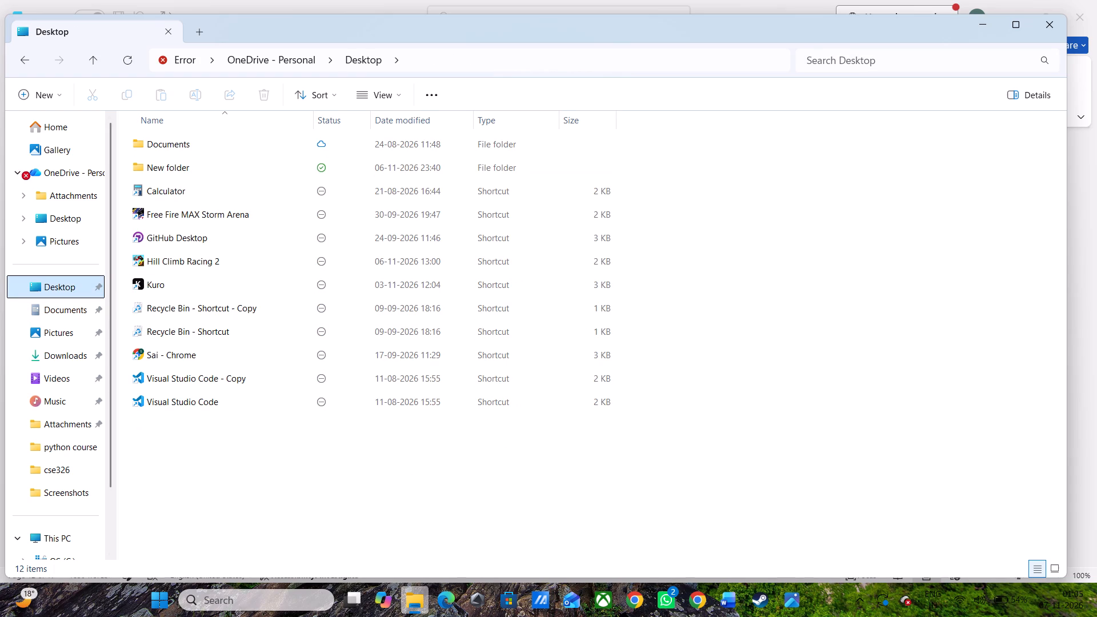
left_click(61, 151)
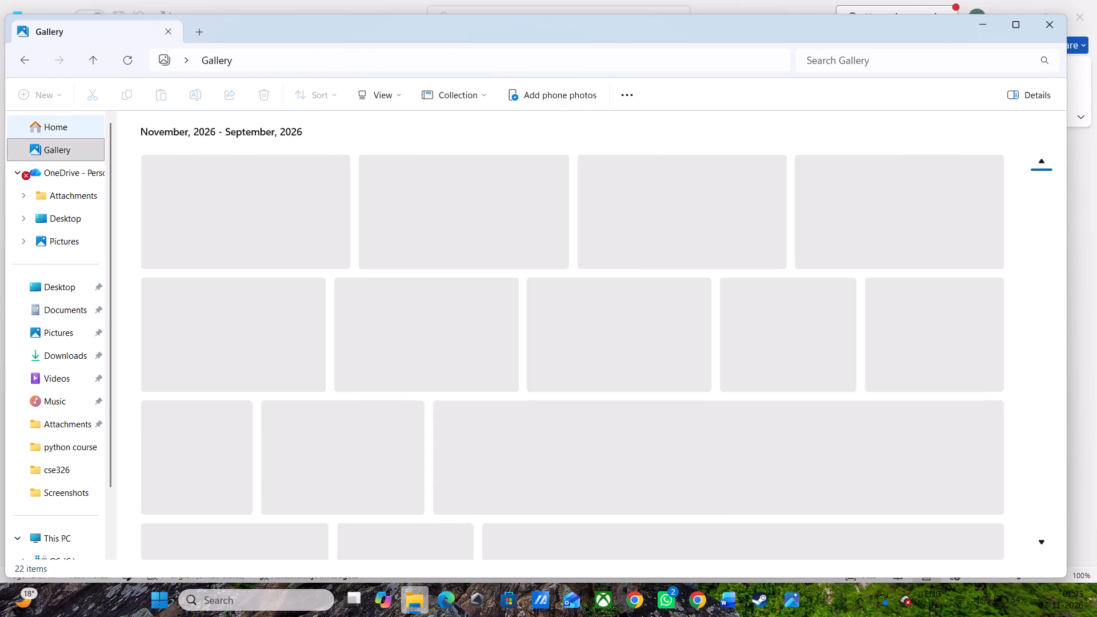
left_click(57, 131)
left_click(869, 61)
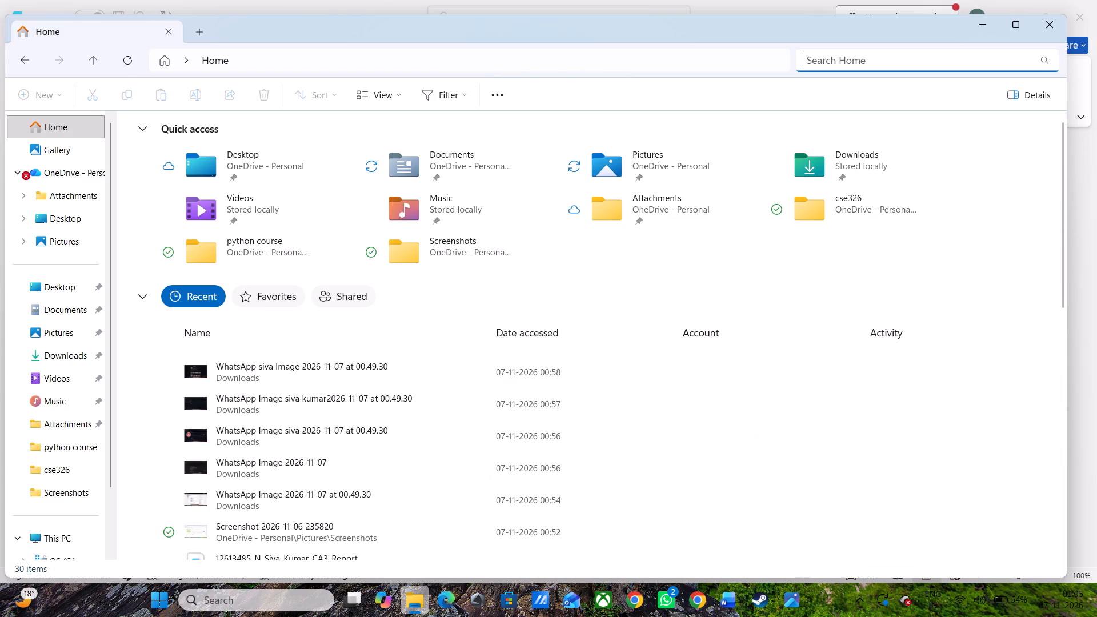
Search the Home view for the student's name and open the matching CA3 Report Word document.
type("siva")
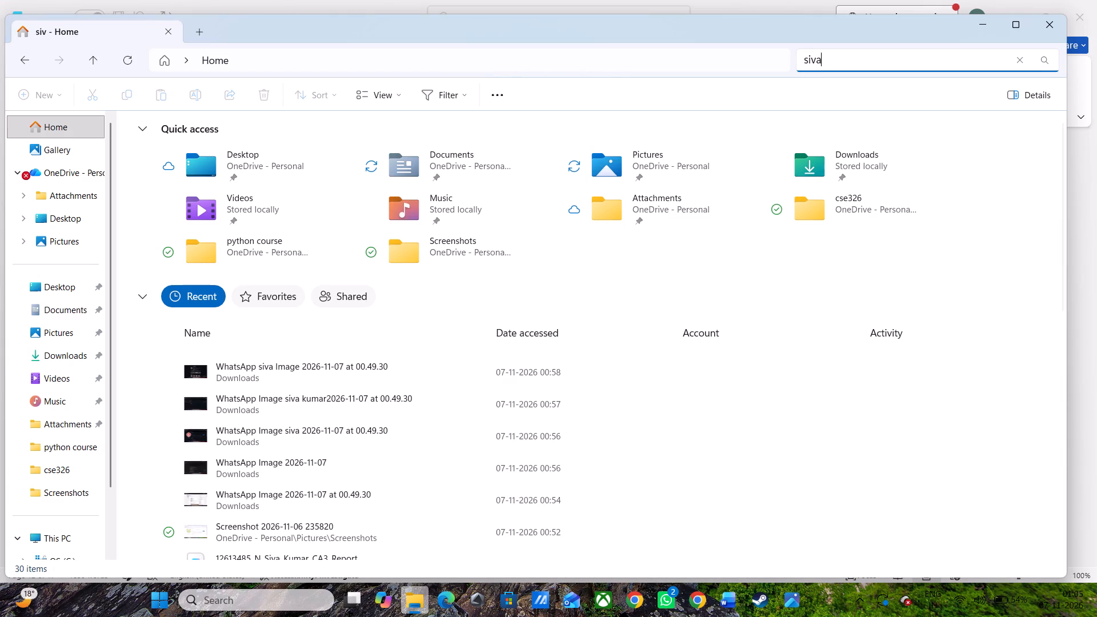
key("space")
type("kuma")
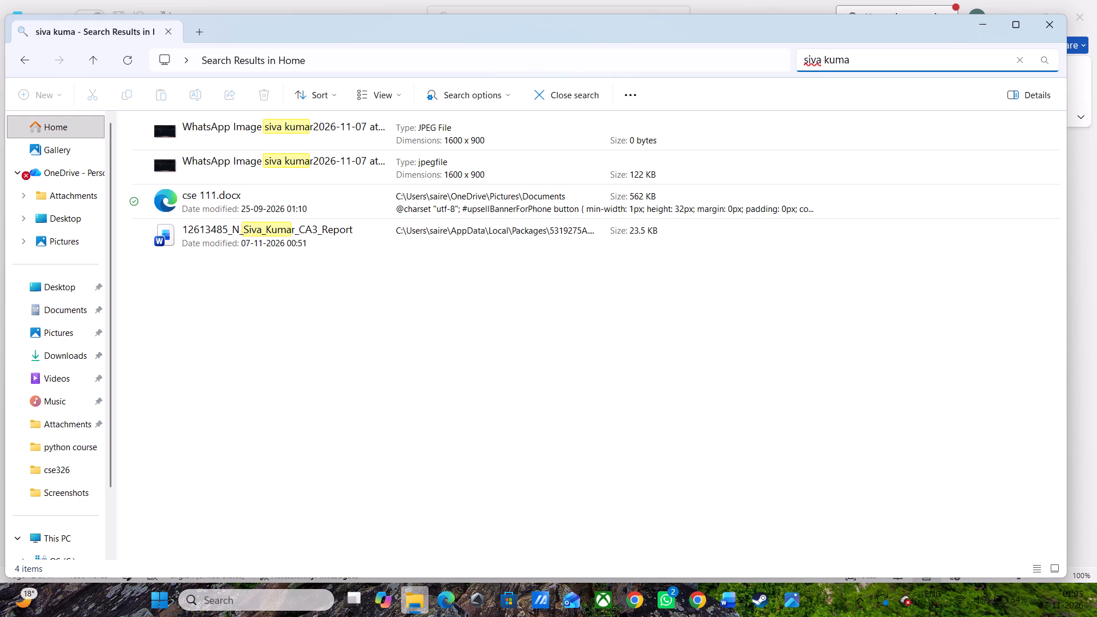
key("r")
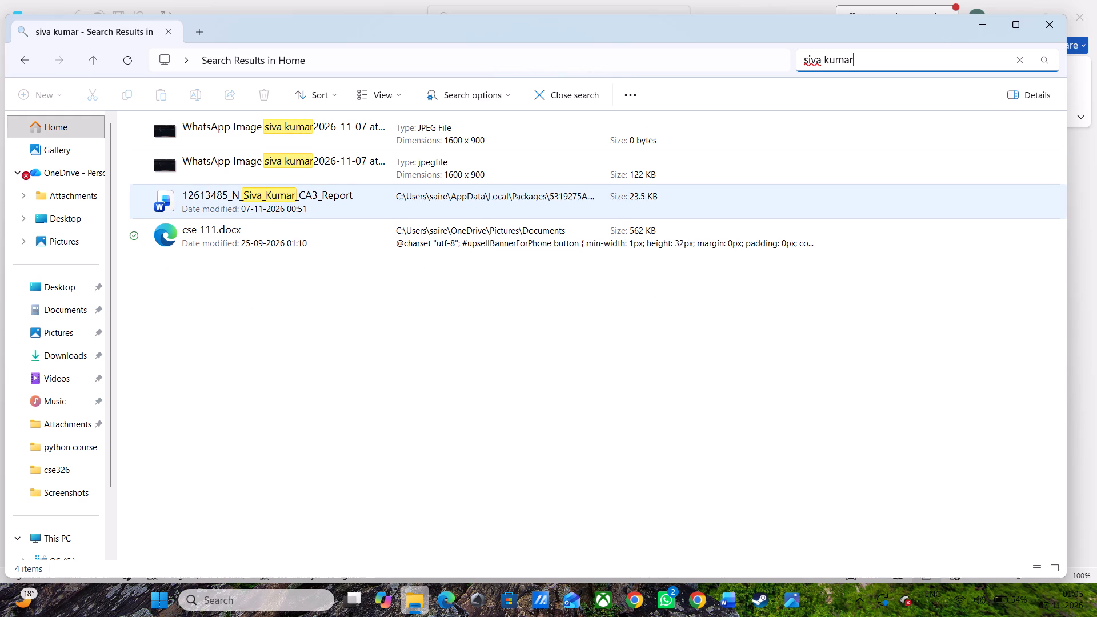
left_click(306, 199)
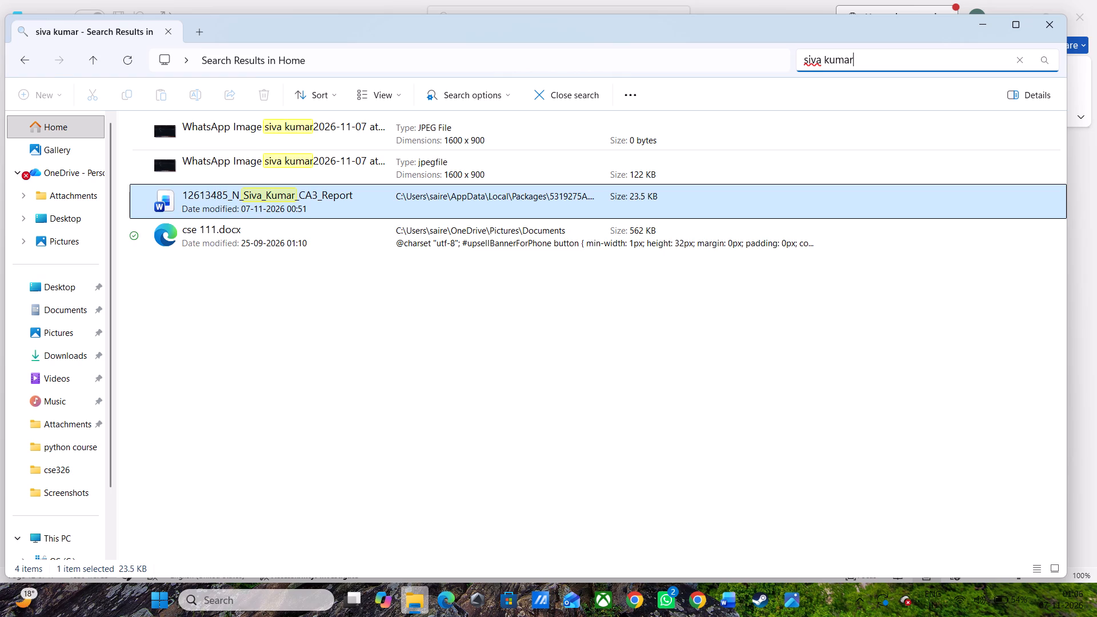
left_click(306, 199)
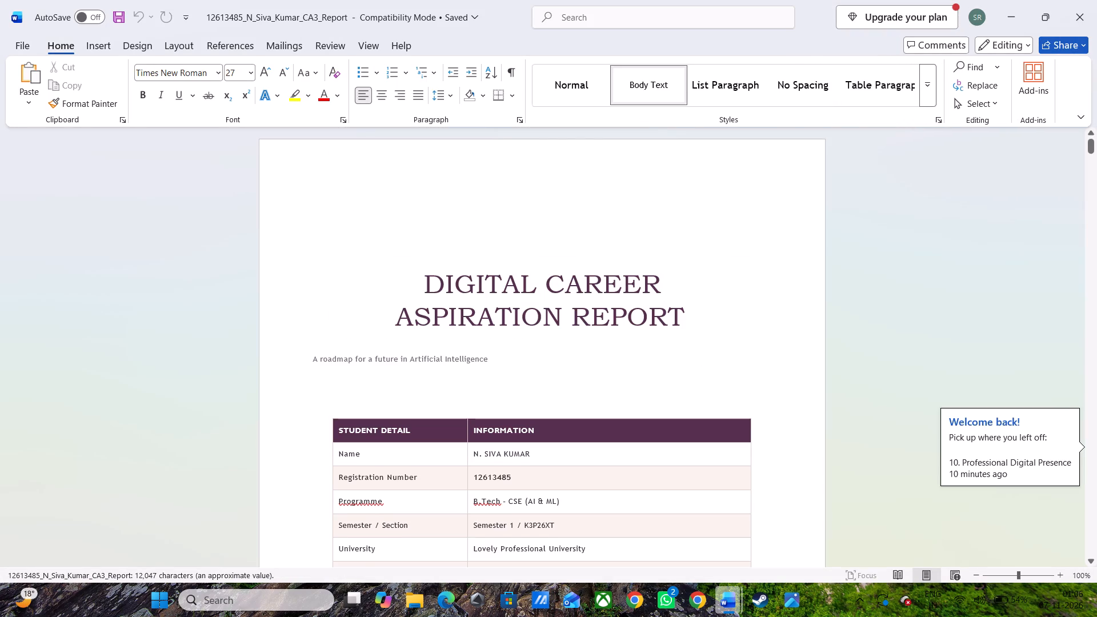
Look through the opened report from the cover page to the last page to check its contents.
scroll(483, 296, "down", 17)
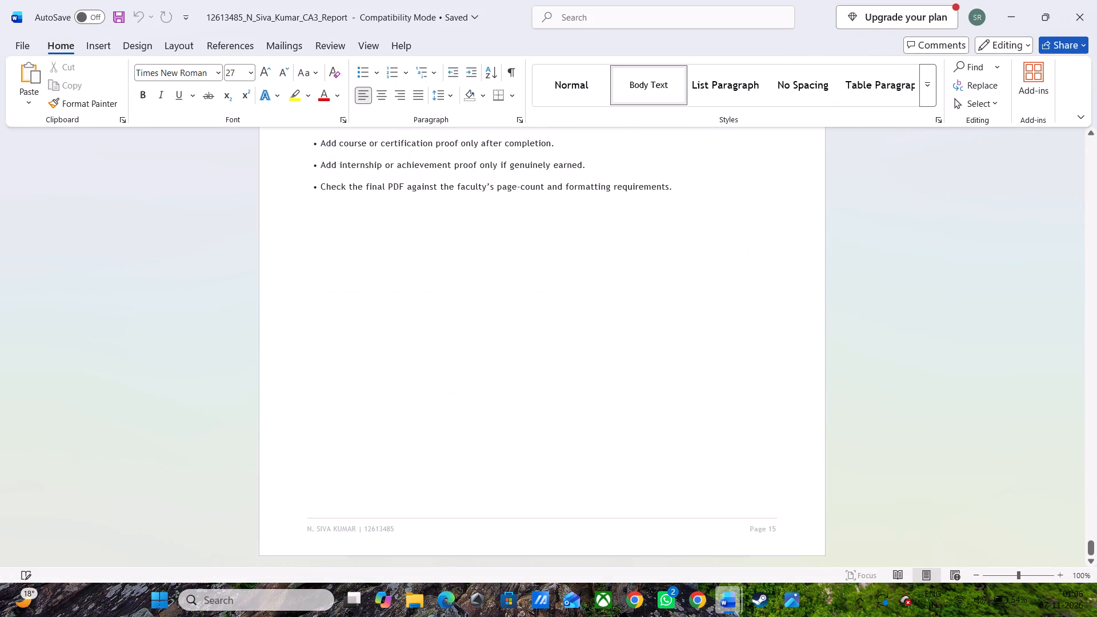
scroll(483, 296, "down", 3)
scroll(483, 296, "up", 5)
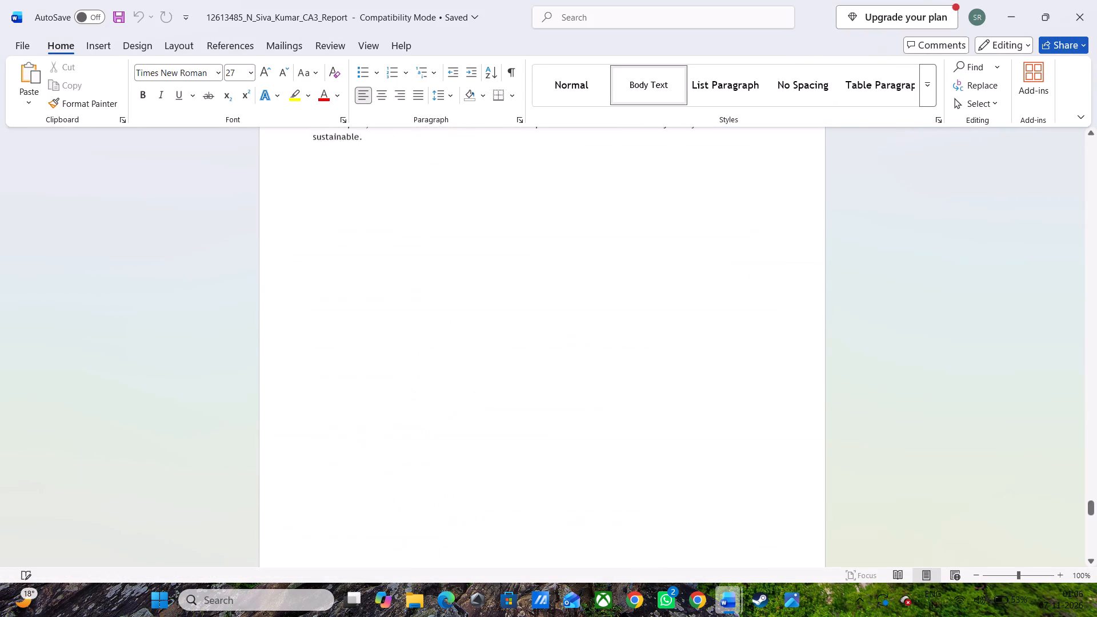
scroll(483, 296, "up", 5)
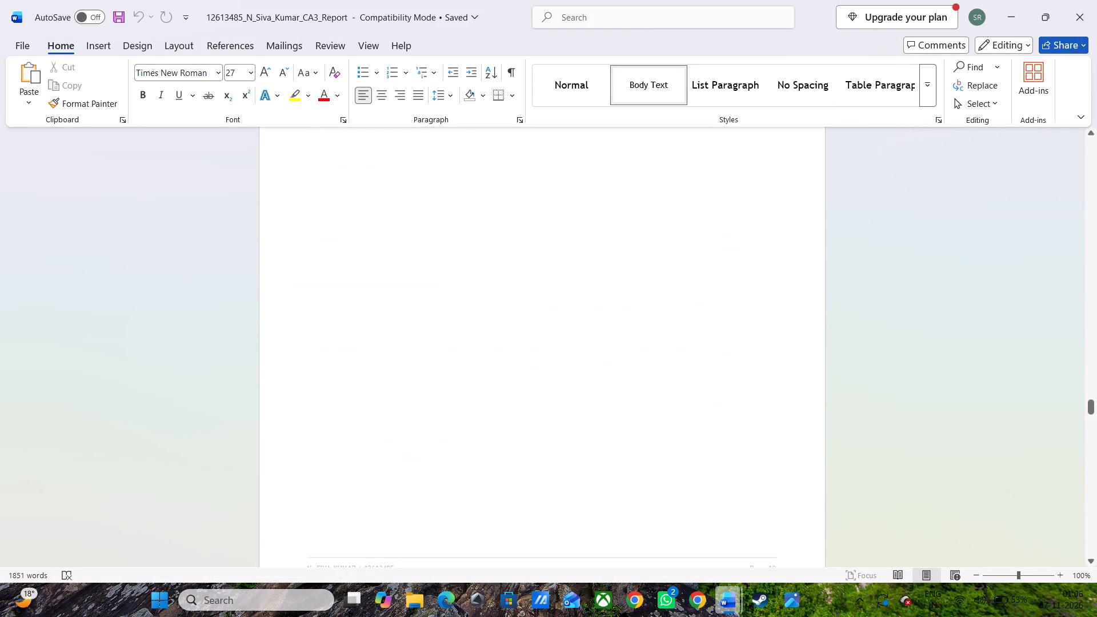
scroll(483, 296, "up", 8)
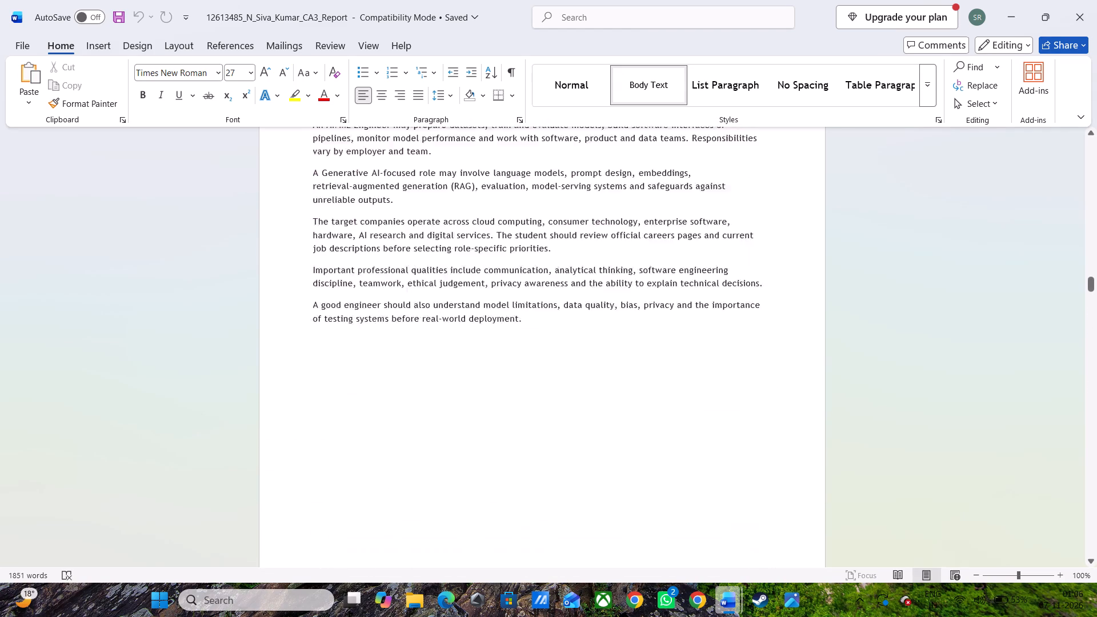
scroll(483, 296, "up", 6)
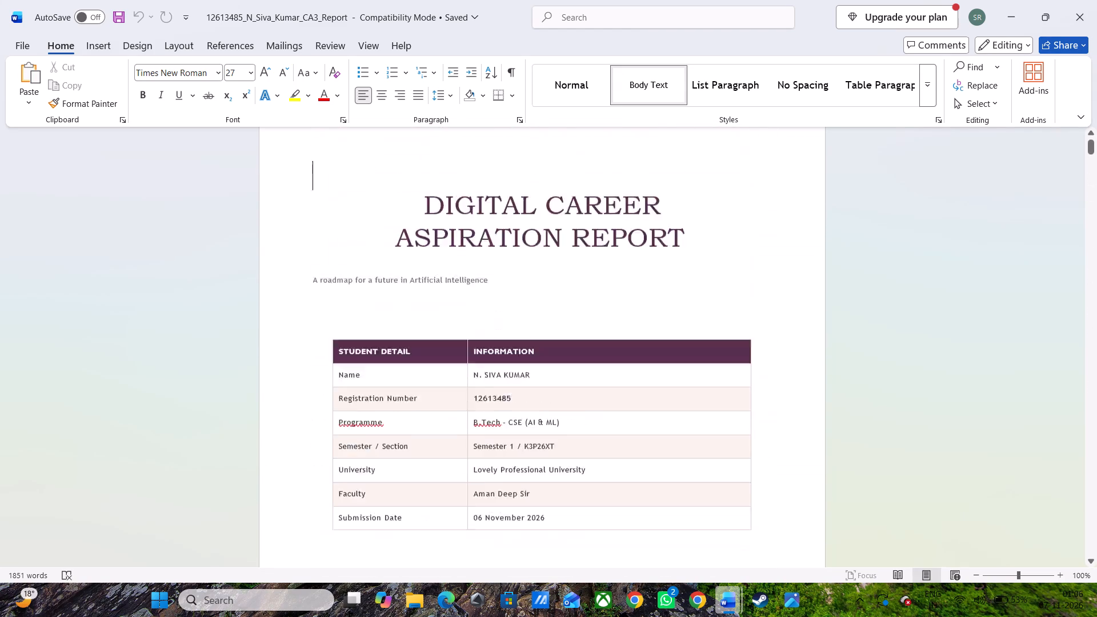
scroll(483, 296, "up", 2)
scroll(483, 296, "down", 20)
scroll(483, 296, "down", 15)
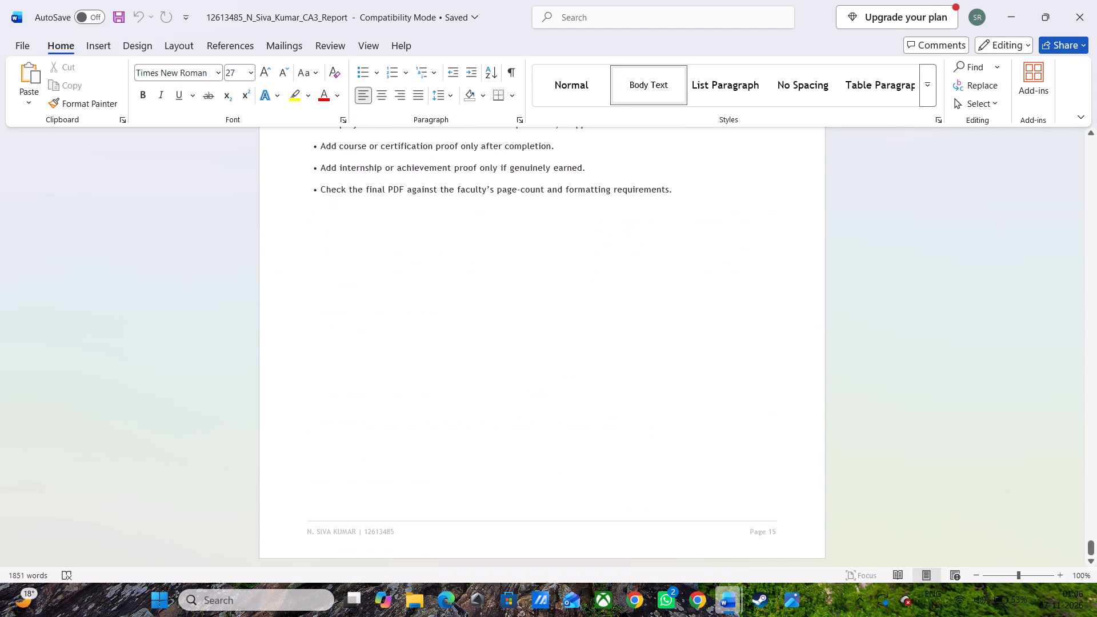
scroll(483, 296, "down", 10)
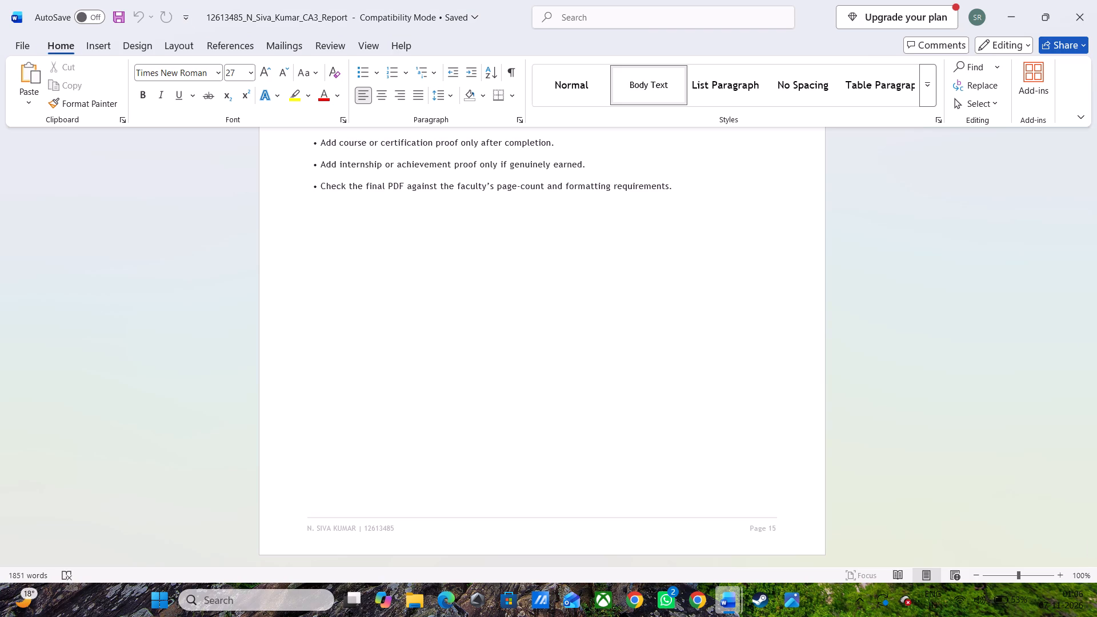
In Word, open the recent CSE111CA3 document stored in Downloads.
left_click(23, 45)
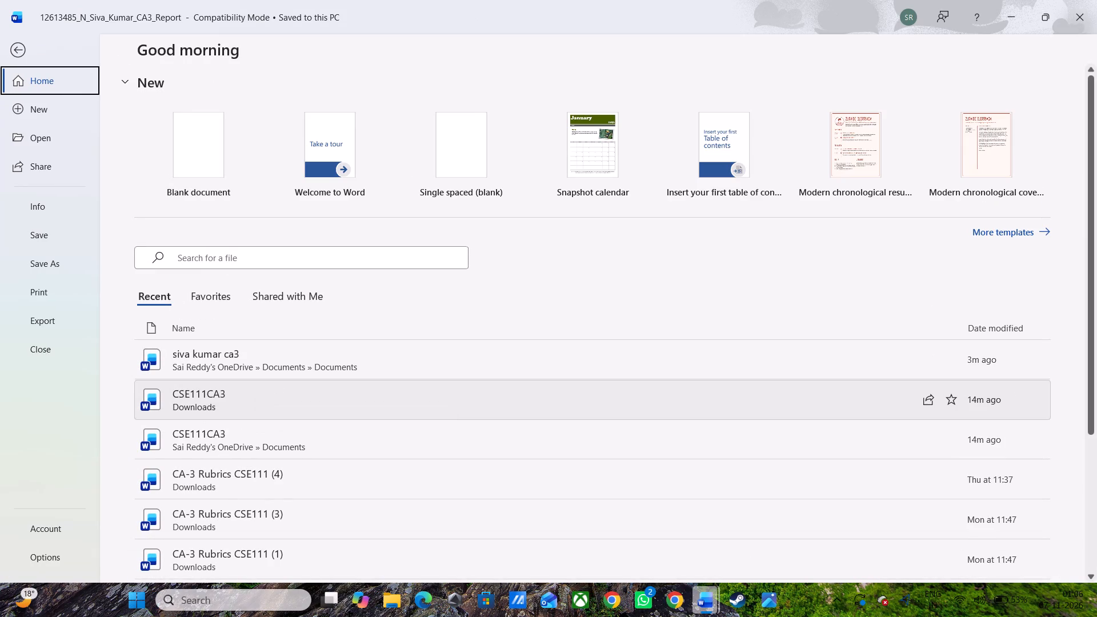
left_click(258, 397)
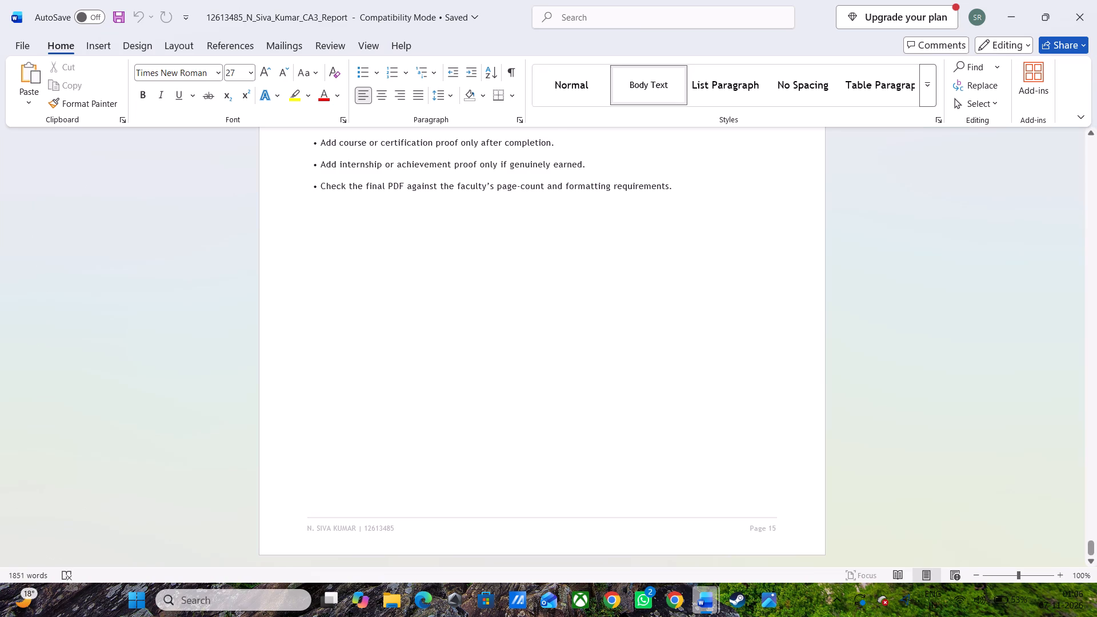
Review the original CA3 report from its last page up to the cover page and back to the end.
scroll(366, 378, "up", 11)
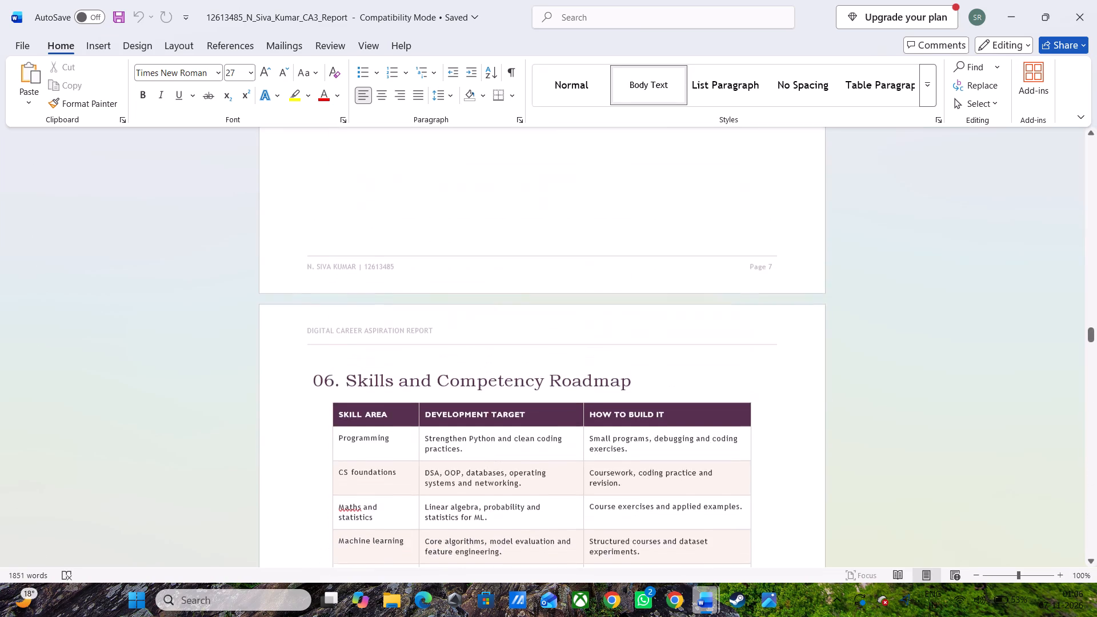
scroll(366, 378, "up", 18)
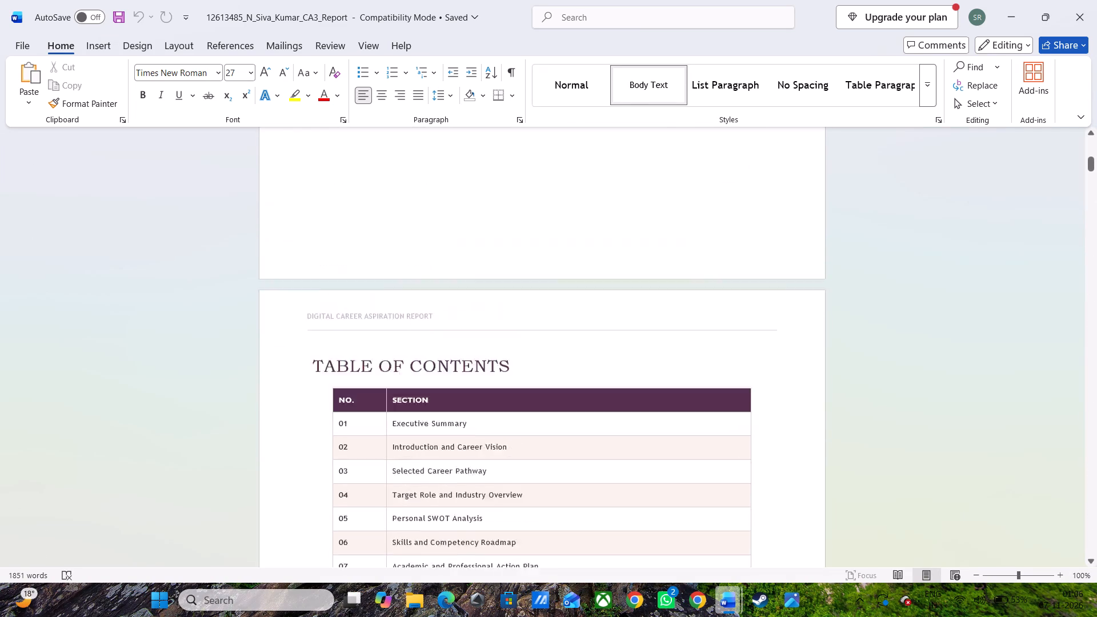
scroll(366, 378, "up", 12)
scroll(366, 378, "down", 2)
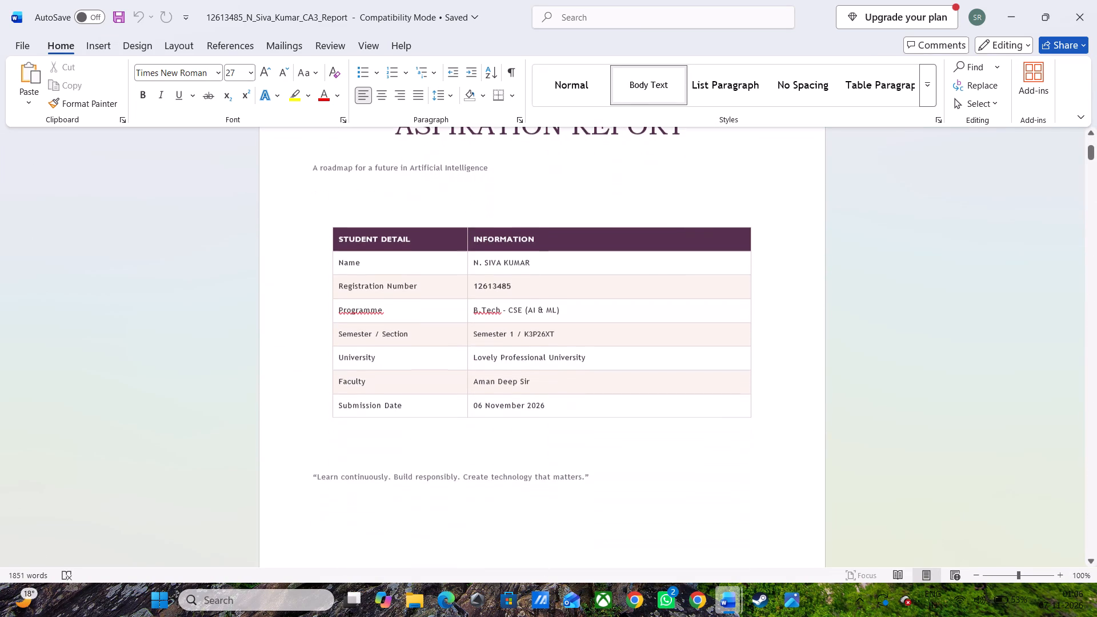
scroll(366, 378, "down", 5)
scroll(366, 378, "down", 20)
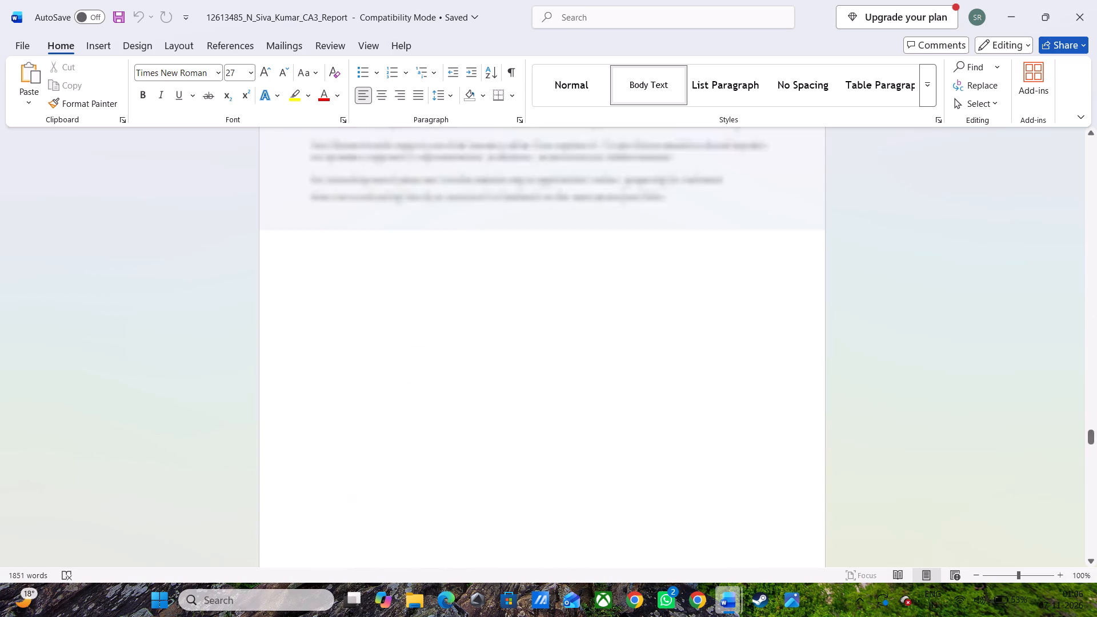
scroll(366, 378, "down", 10)
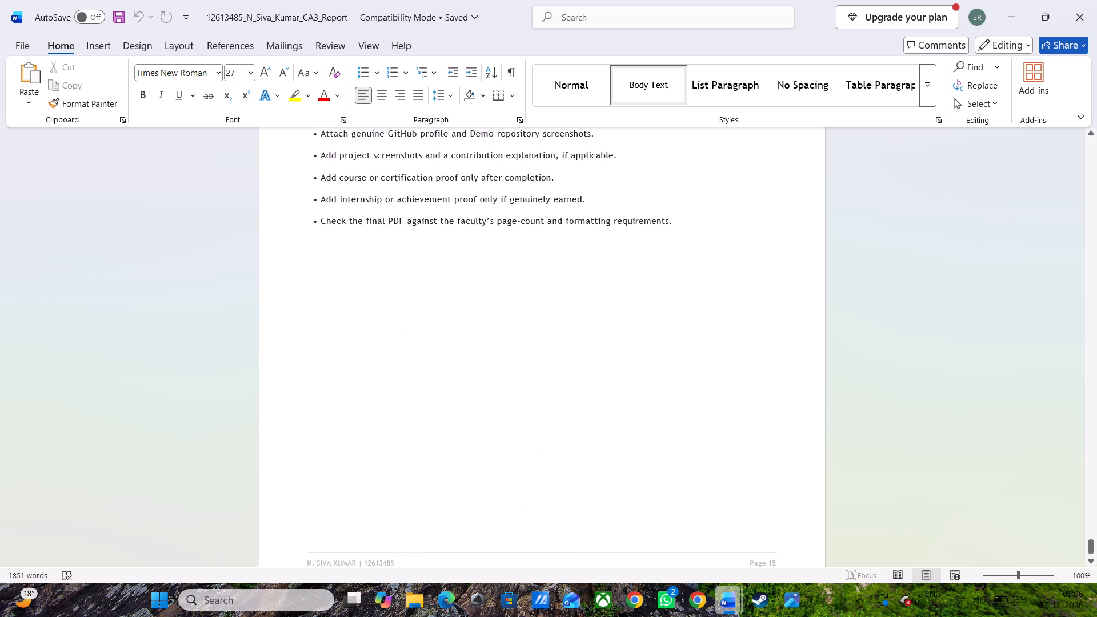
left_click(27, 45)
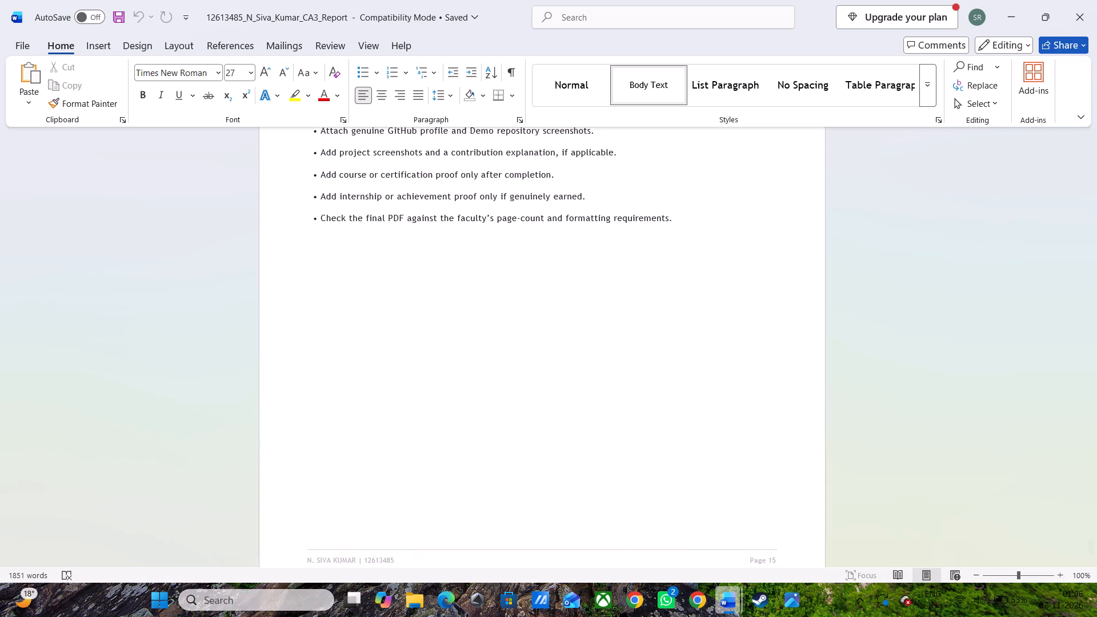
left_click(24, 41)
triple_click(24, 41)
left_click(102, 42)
Close the original CA3 report and the saved OneDrive copy of the report.
triple_click(23, 46)
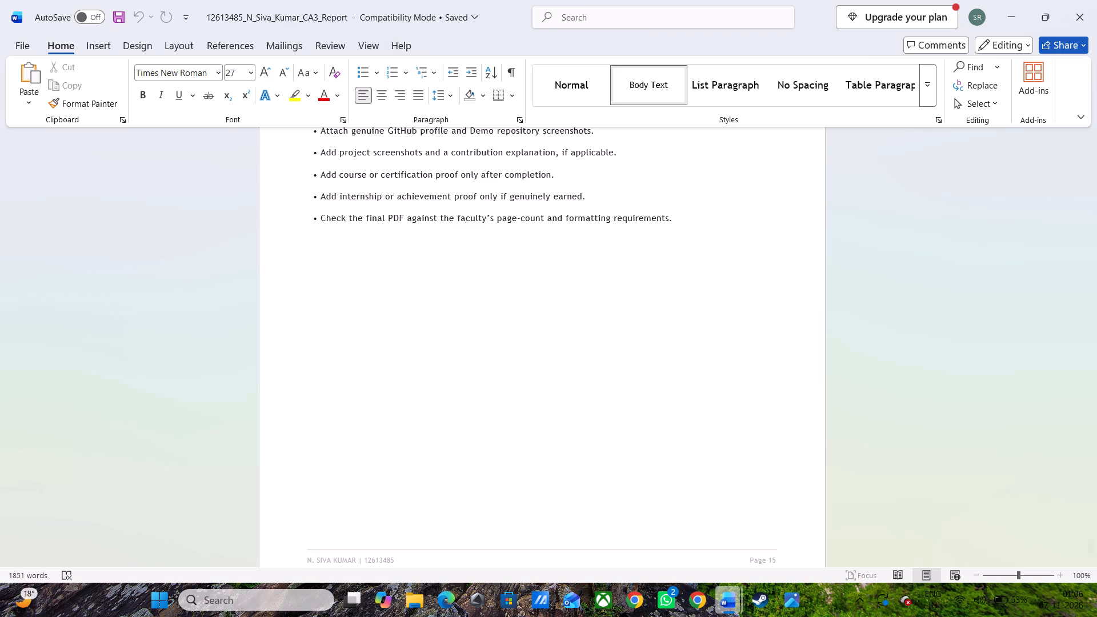
left_click(91, 11)
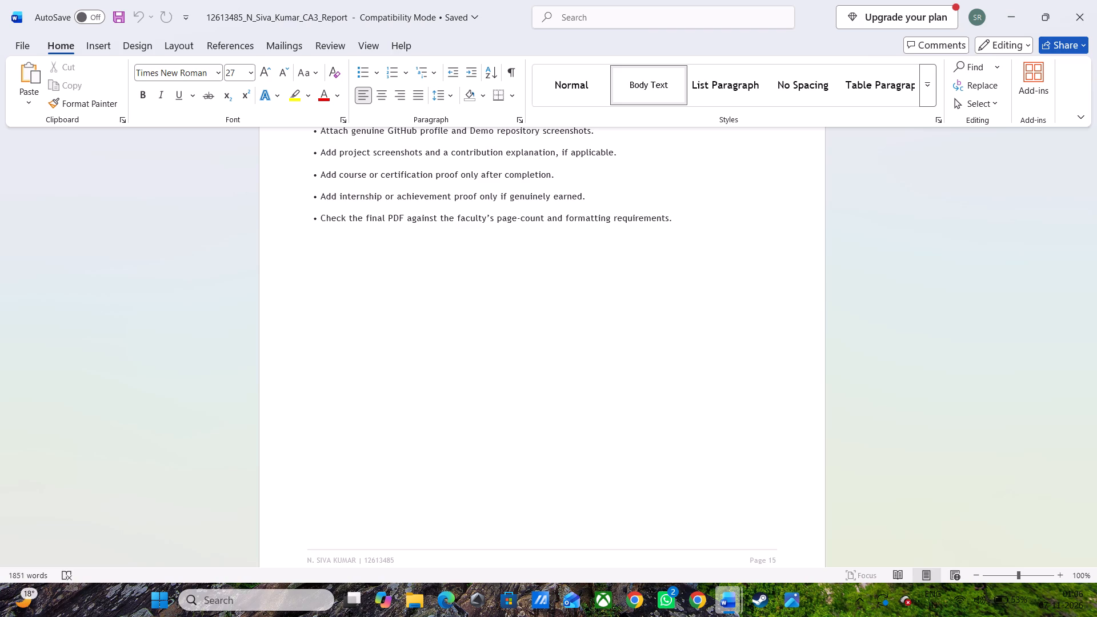
left_click(1096, 15)
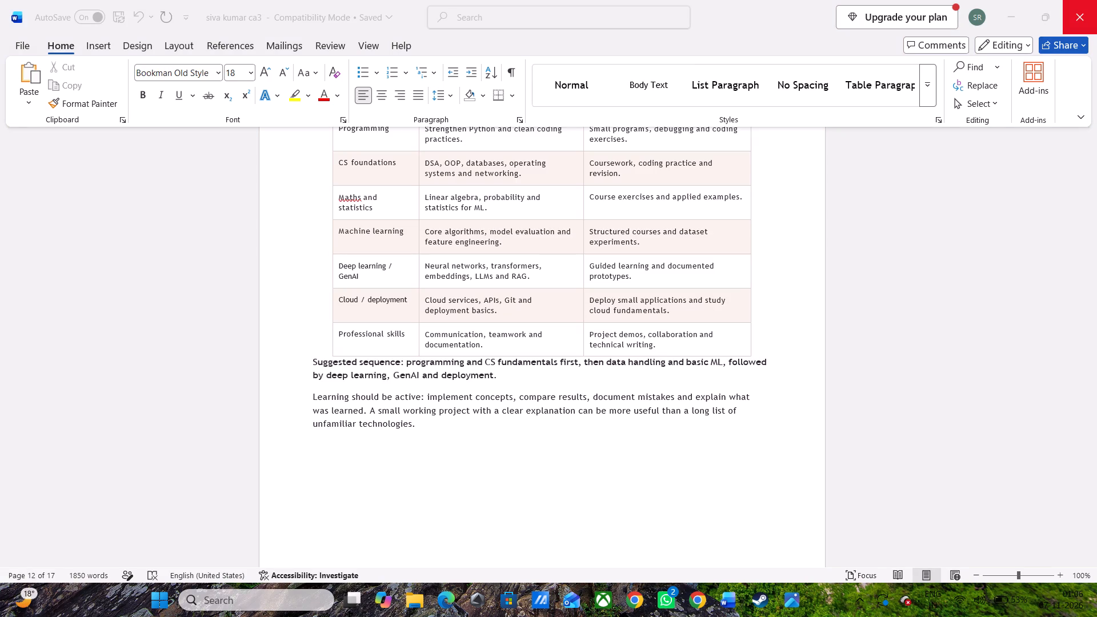
scroll(666, 254, "up", 3)
scroll(672, 230, "down", 8)
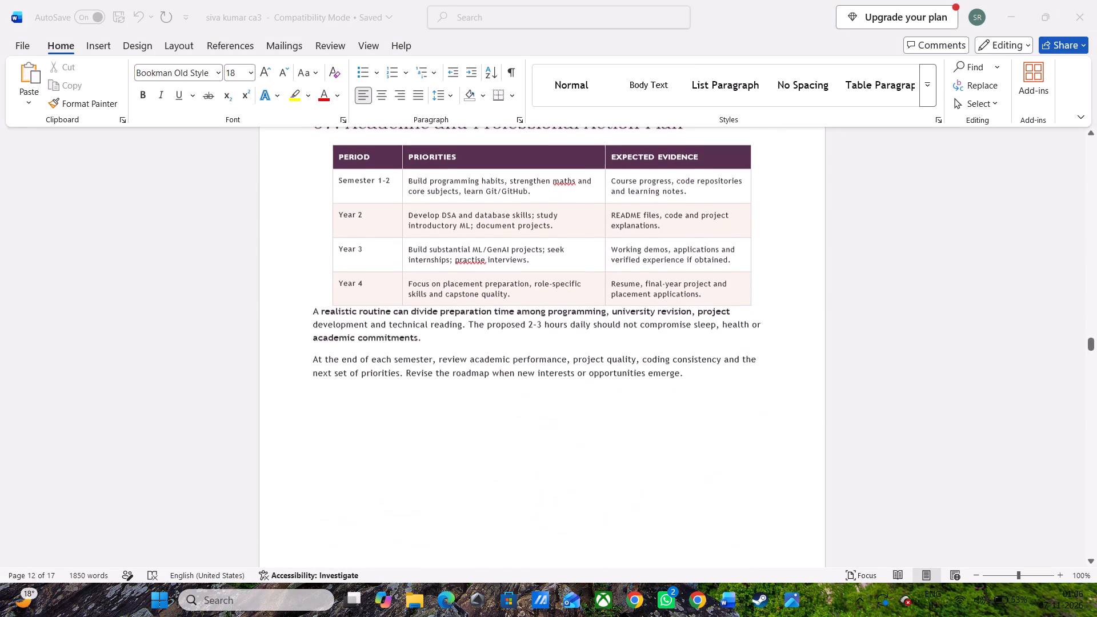
left_click(1095, 0)
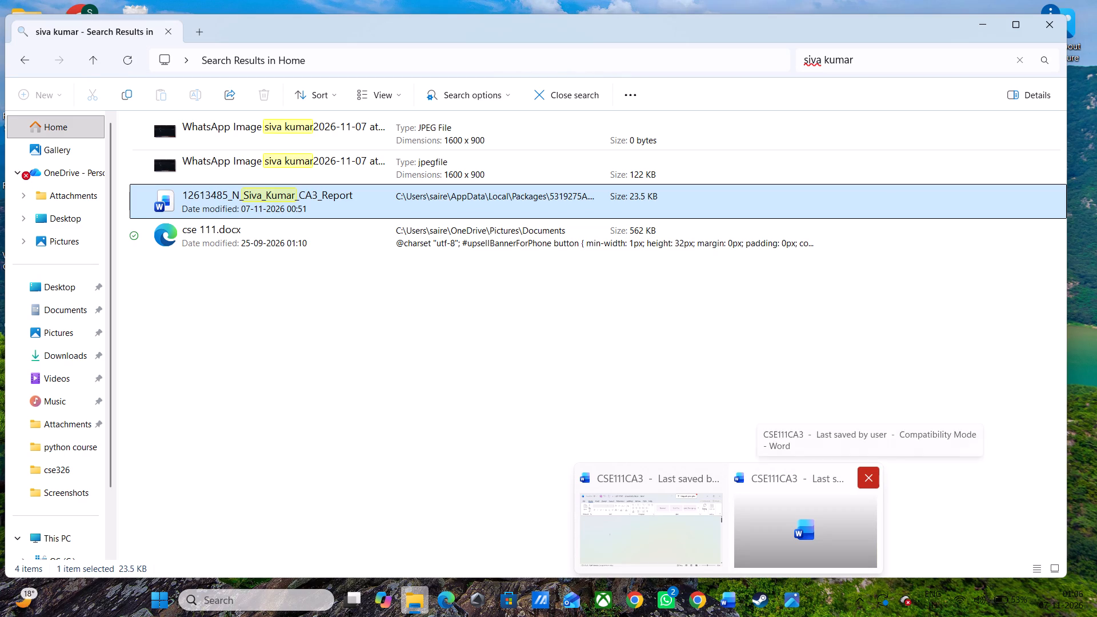
Check the cover page and student details of the open CSE111CA3 document, minimising it and File Explorer when done.
left_click(843, 512)
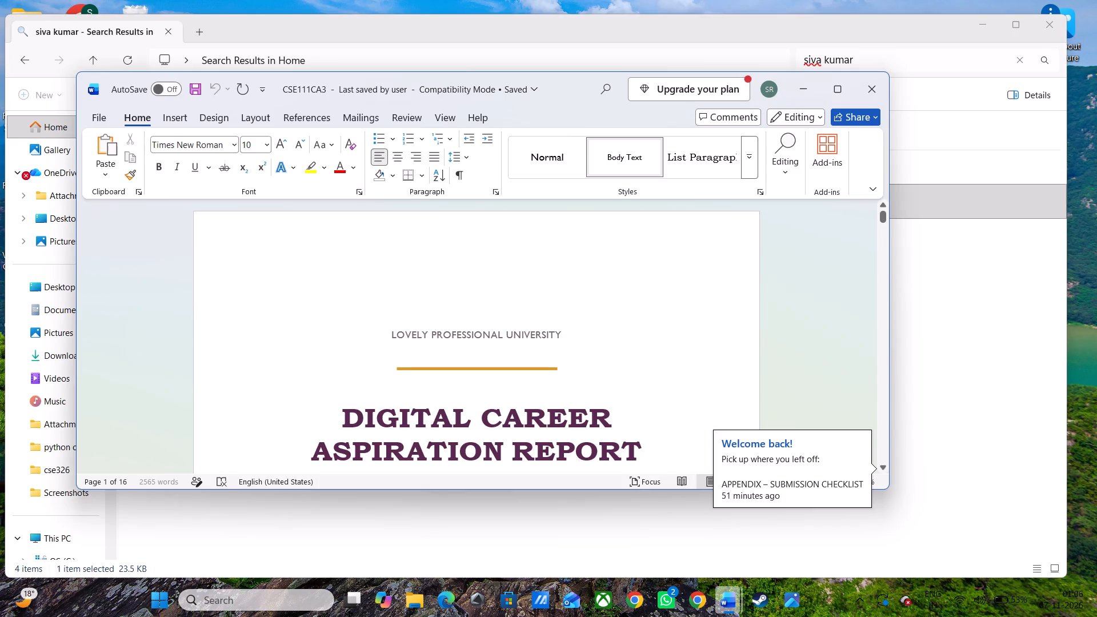
scroll(465, 344, "down", 3)
scroll(465, 344, "right", 1)
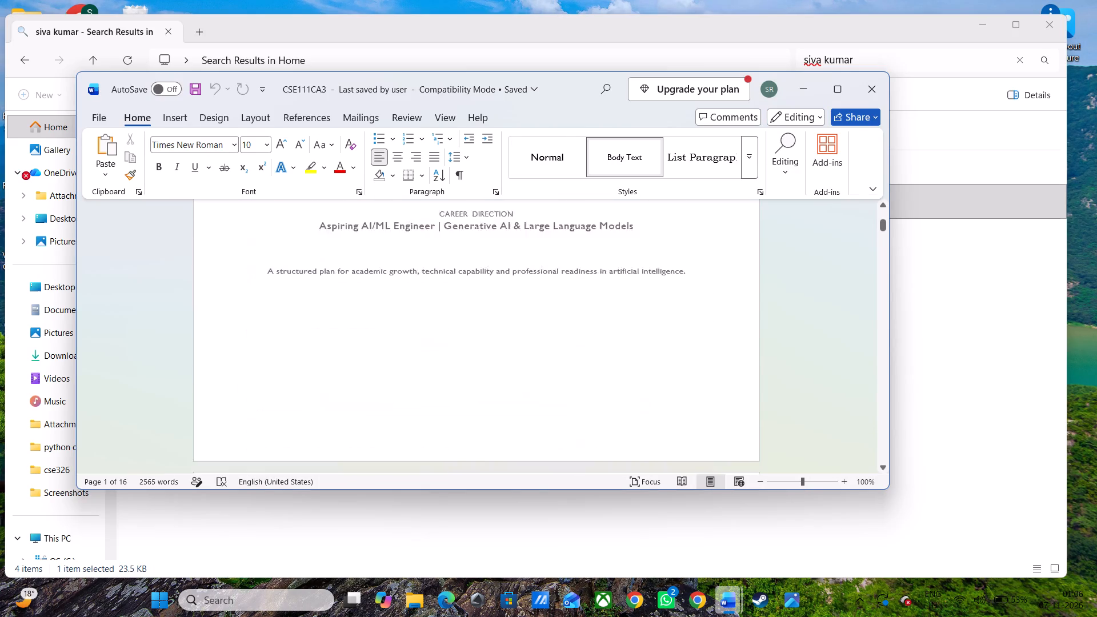
scroll(465, 344, "right", 1)
scroll(465, 344, "up", 1)
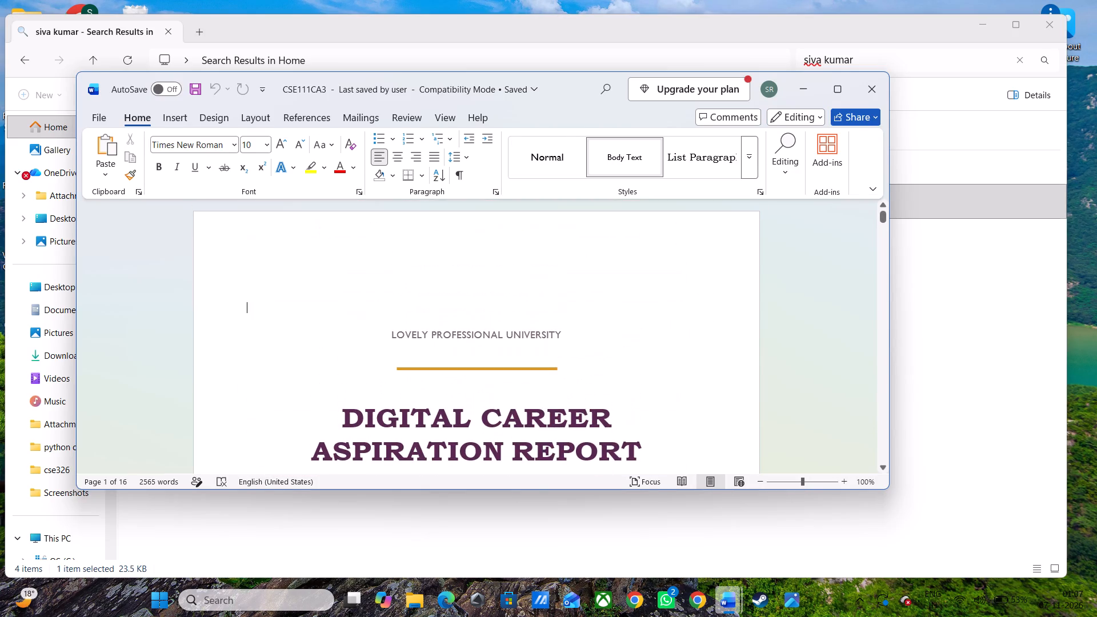
scroll(465, 344, "up", 1)
scroll(511, 238, "down", 1)
scroll(560, 299, "down", 3)
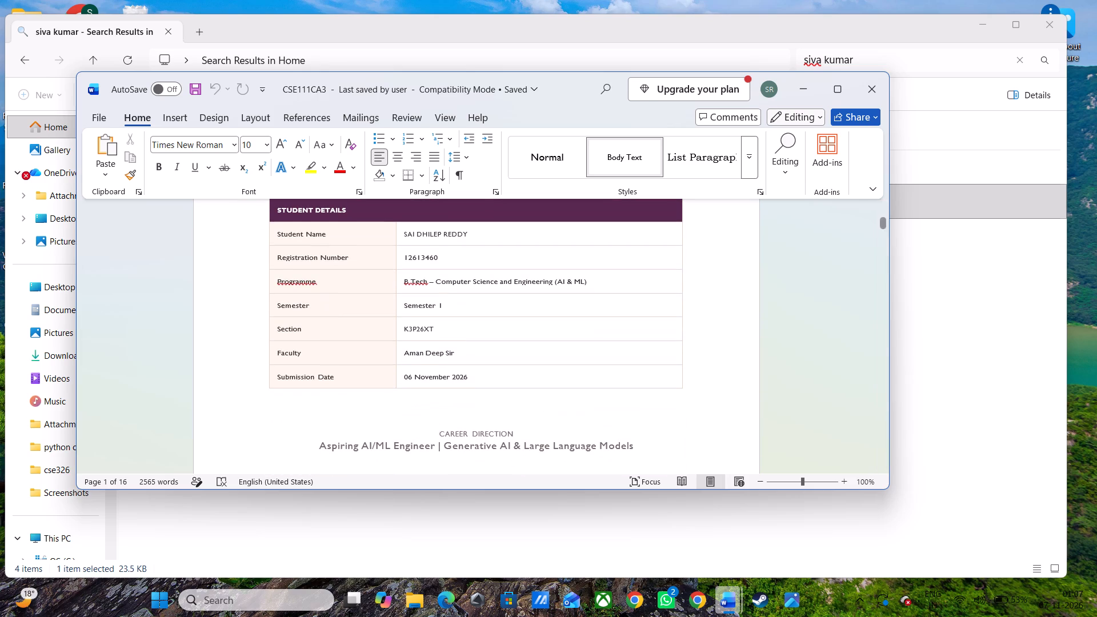
left_click(804, 89)
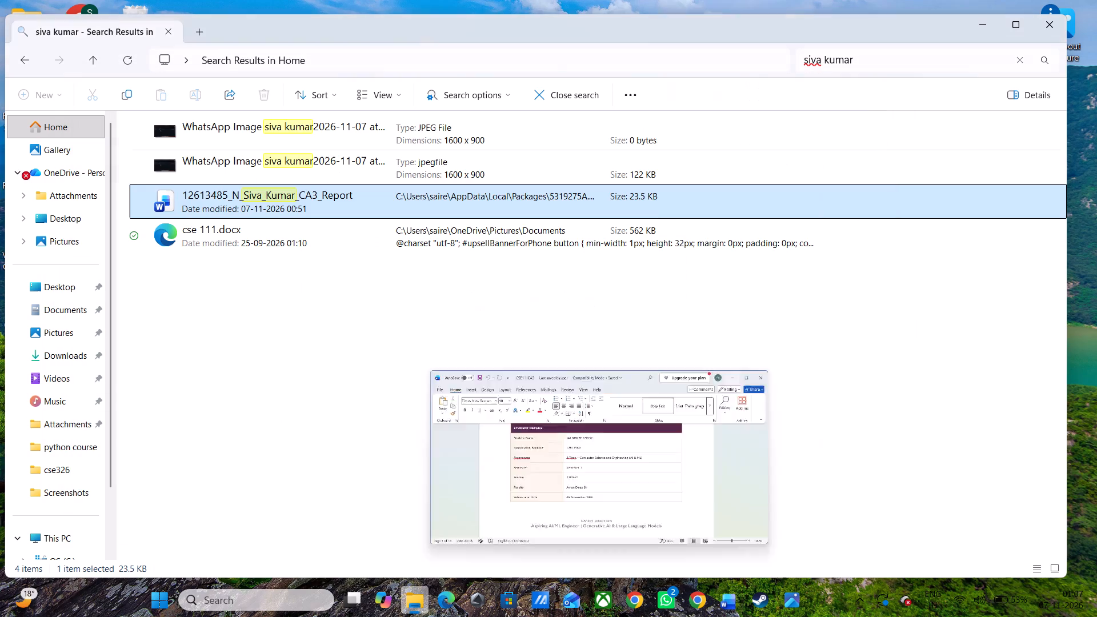
left_click(983, 28)
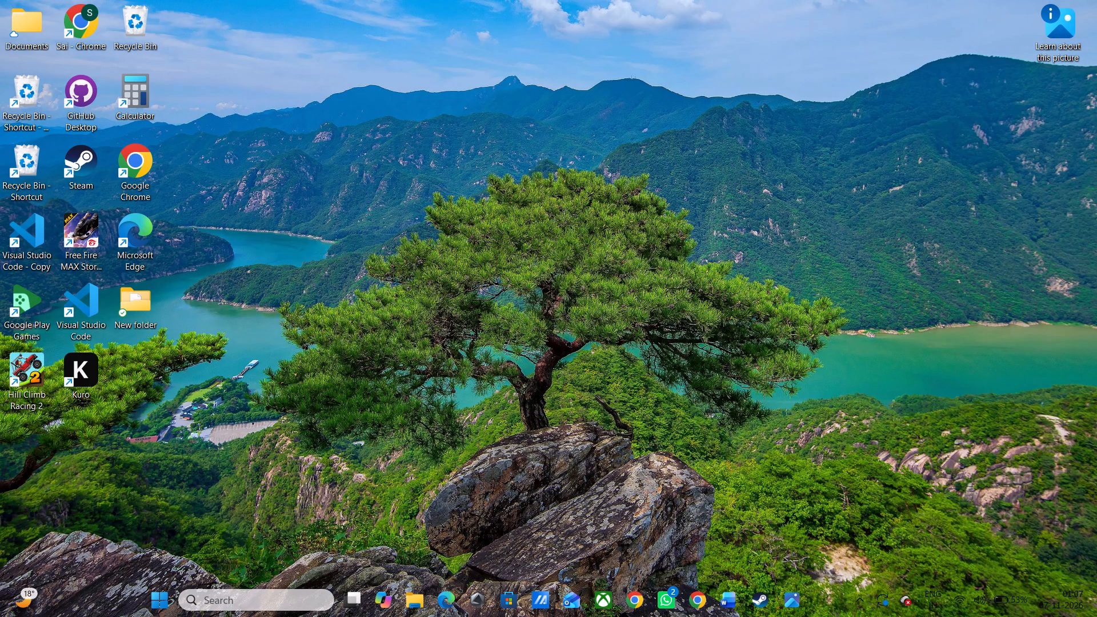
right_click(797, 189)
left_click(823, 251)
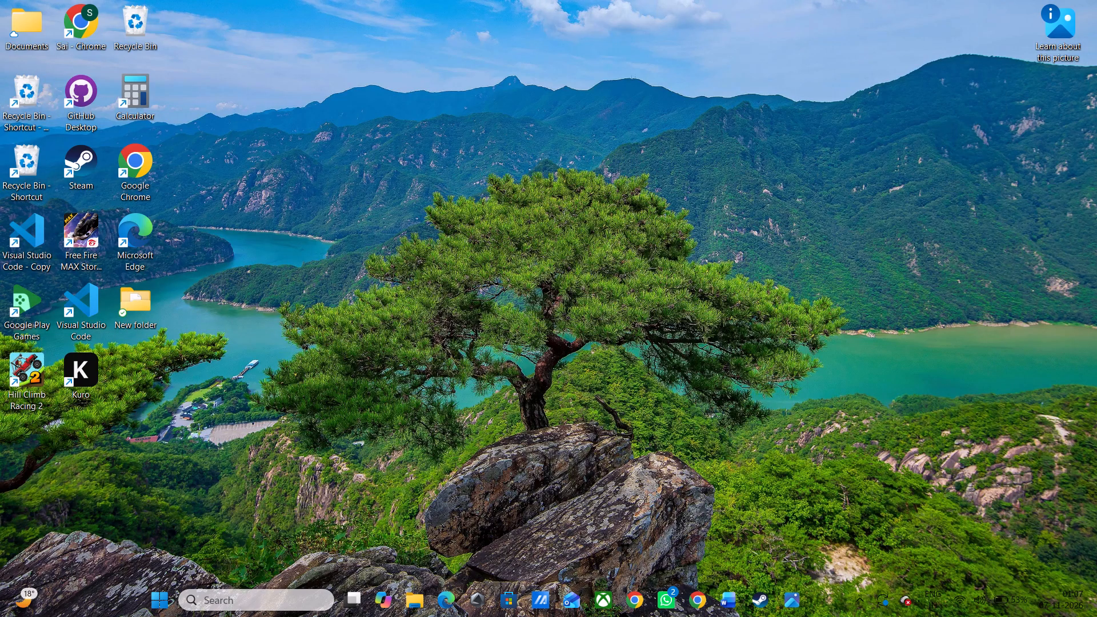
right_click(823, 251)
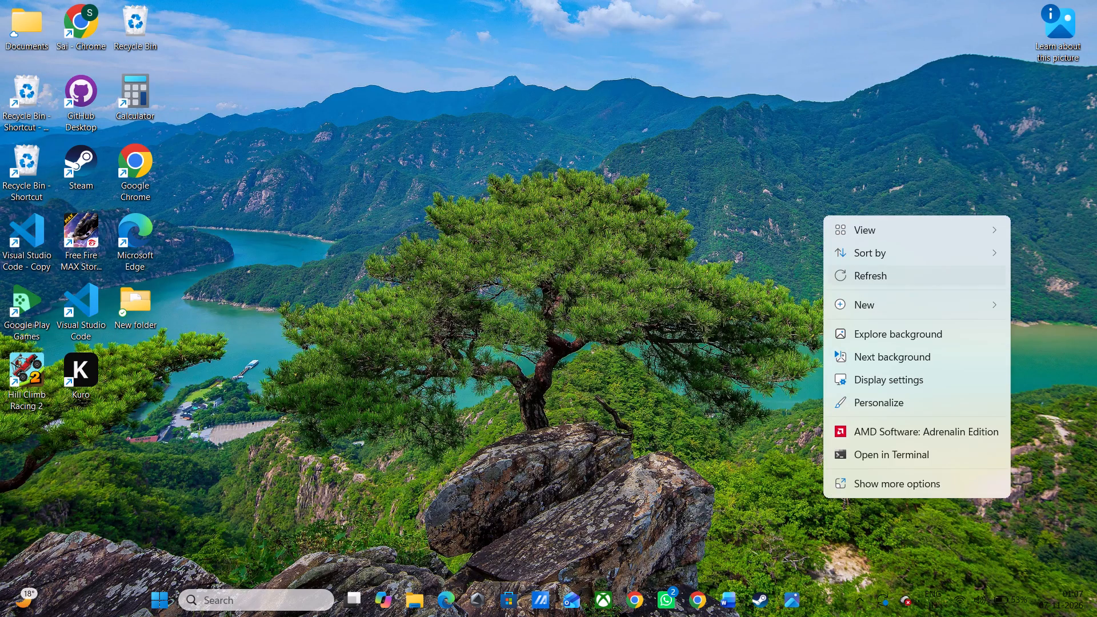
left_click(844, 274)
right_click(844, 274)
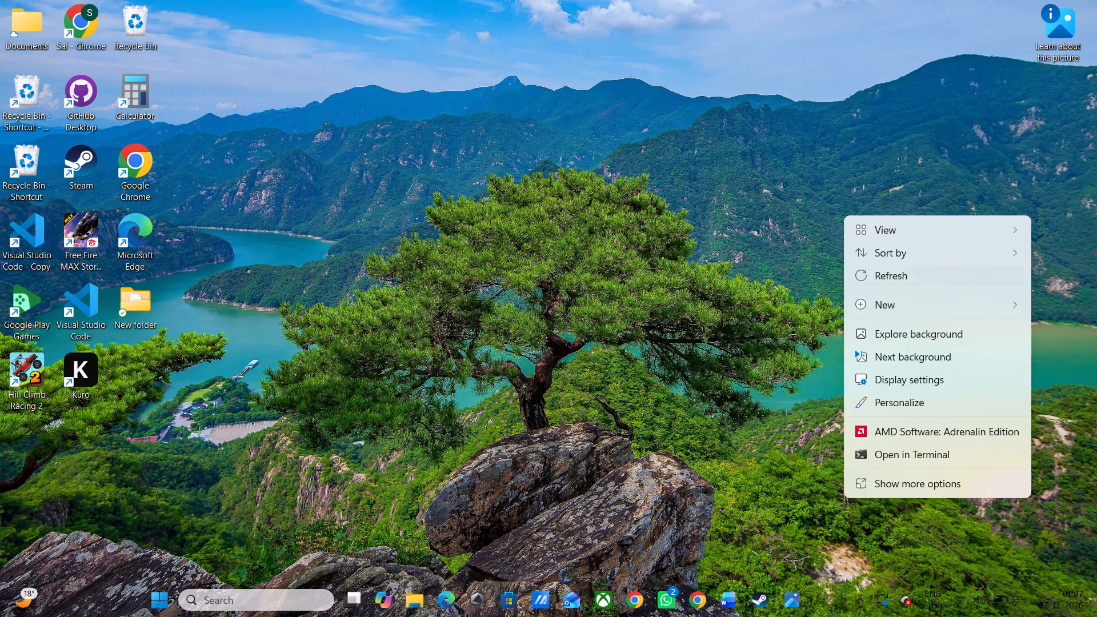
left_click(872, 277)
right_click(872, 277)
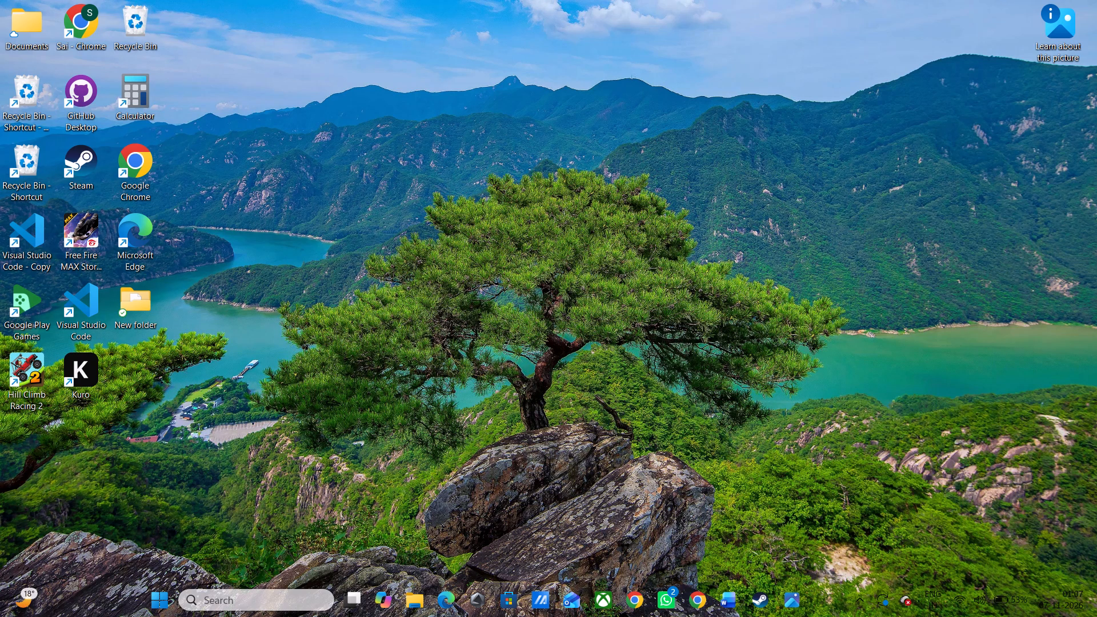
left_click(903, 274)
Bring up the other open CSE111CA3 document in Word and check the student details on its cover.
left_click(738, 606)
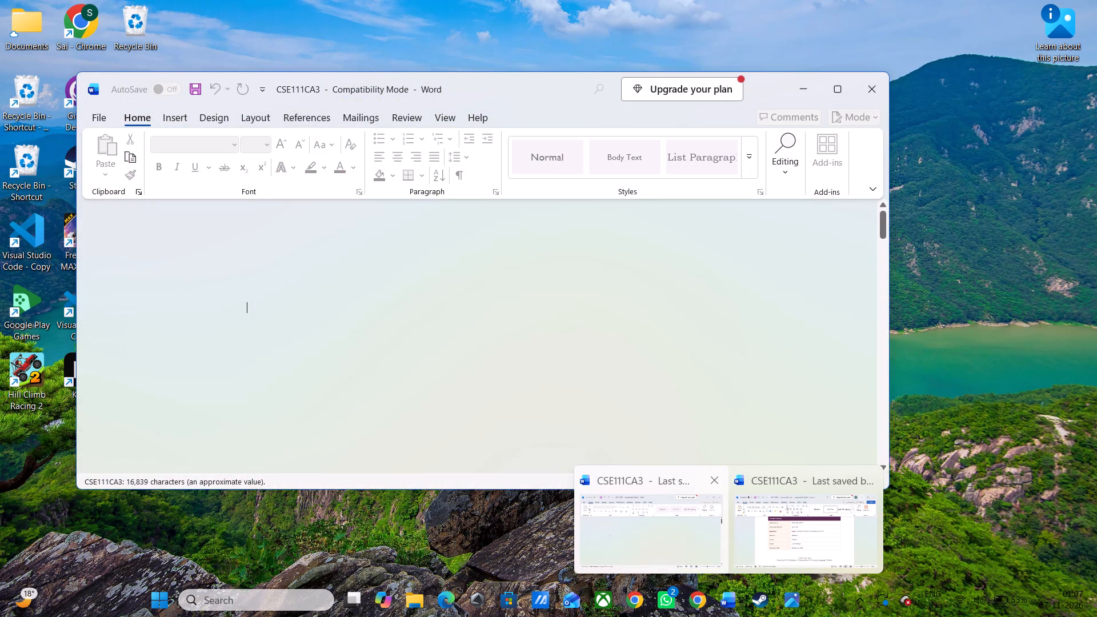
left_click(804, 361)
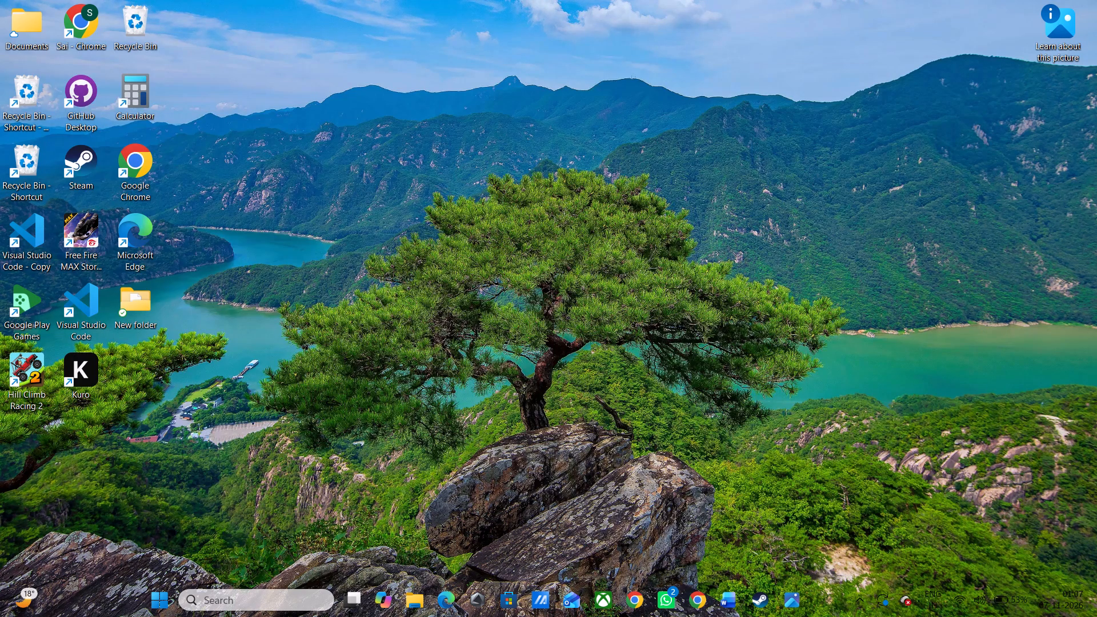
left_click(736, 608)
left_click(697, 514)
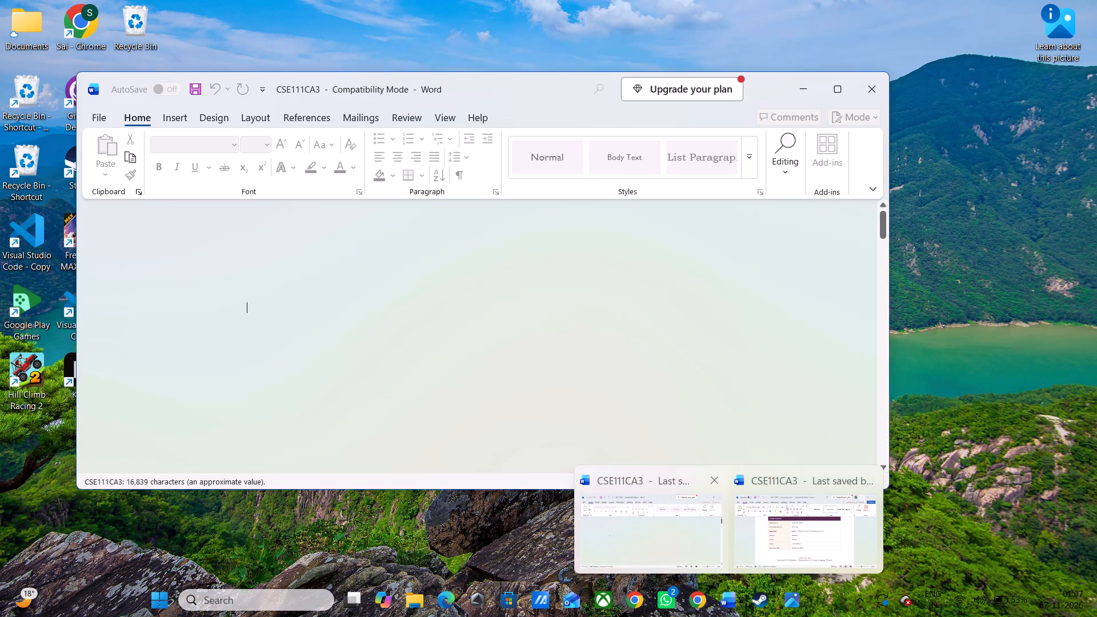
scroll(470, 237, "down", 4)
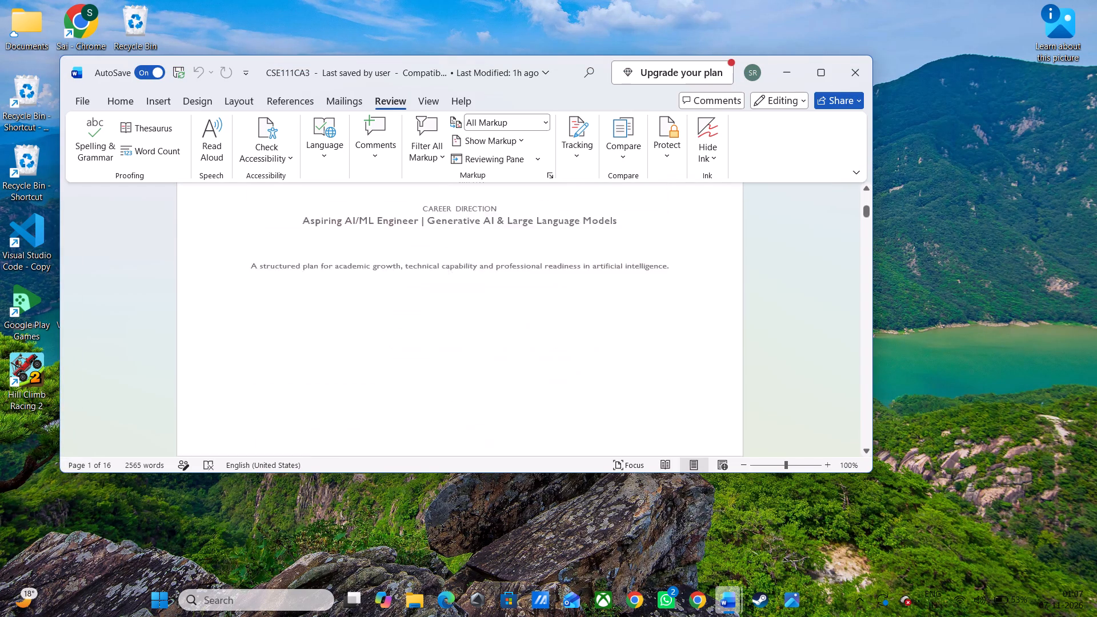
scroll(470, 237, "up", 2)
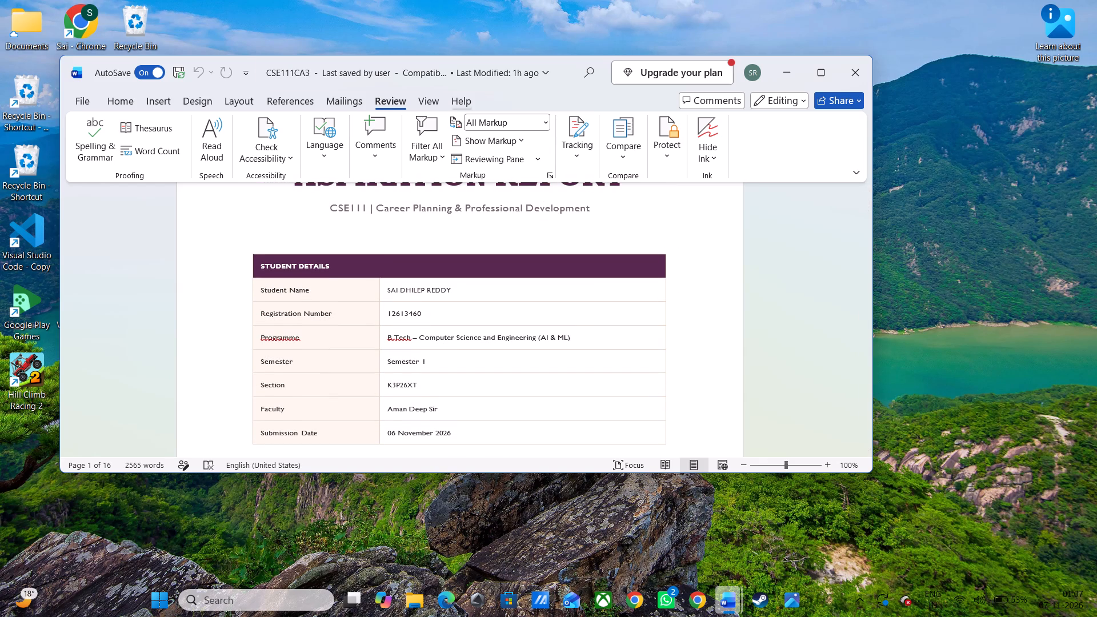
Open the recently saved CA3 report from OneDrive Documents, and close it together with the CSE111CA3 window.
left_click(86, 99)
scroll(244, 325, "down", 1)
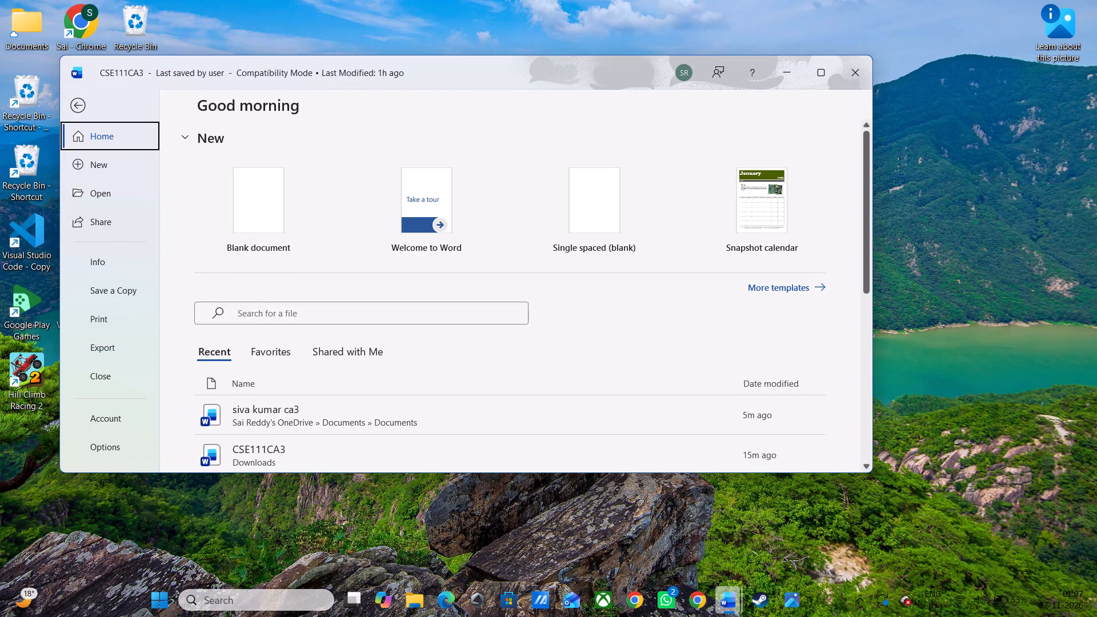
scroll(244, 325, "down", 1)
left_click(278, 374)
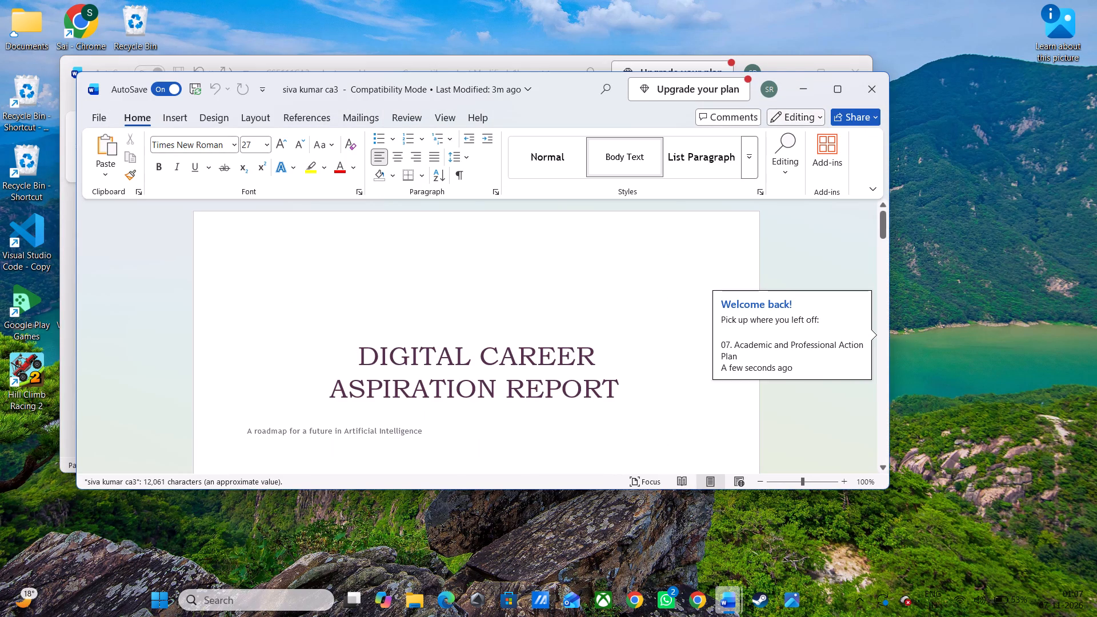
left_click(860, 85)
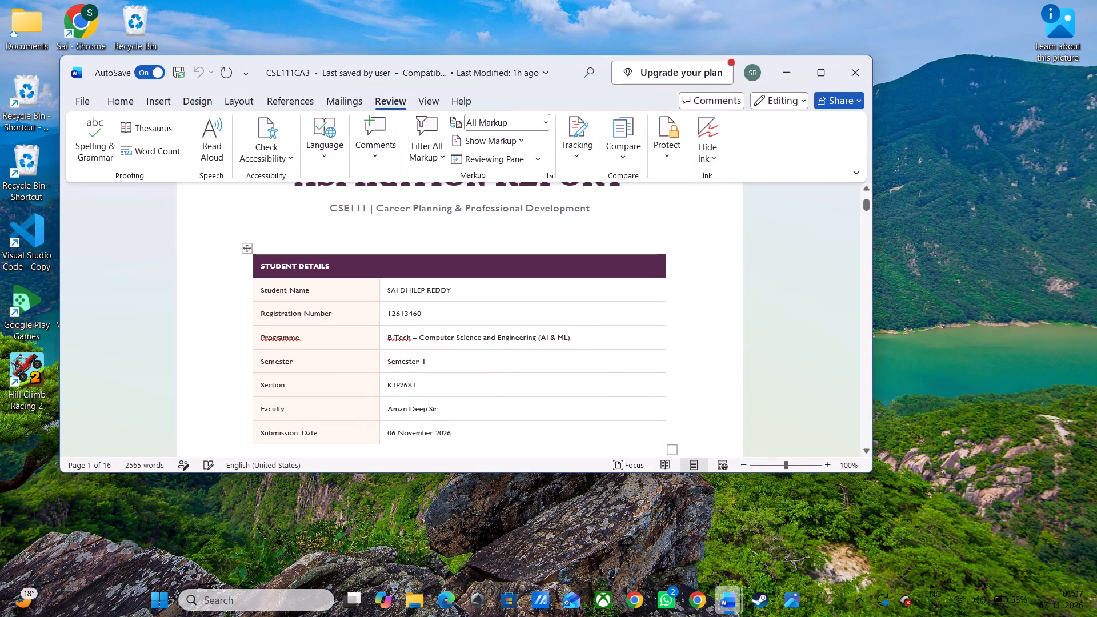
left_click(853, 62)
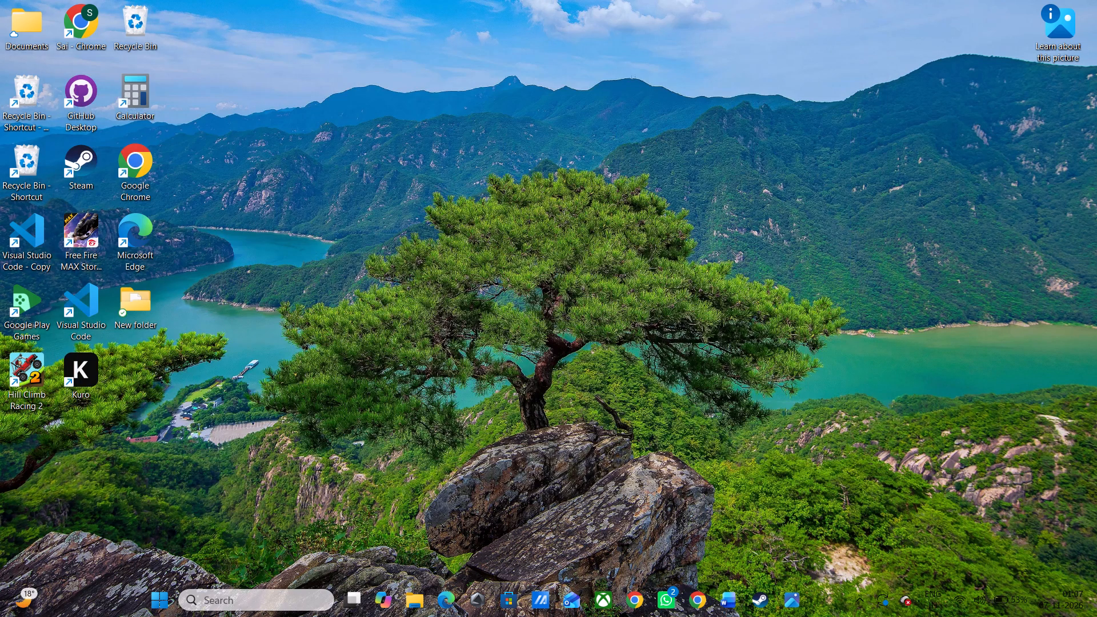
From the remaining CSE111CA3 window, reopen the recent CA3 report in OneDrive Documents and check its cover page's student details.
left_click(719, 602)
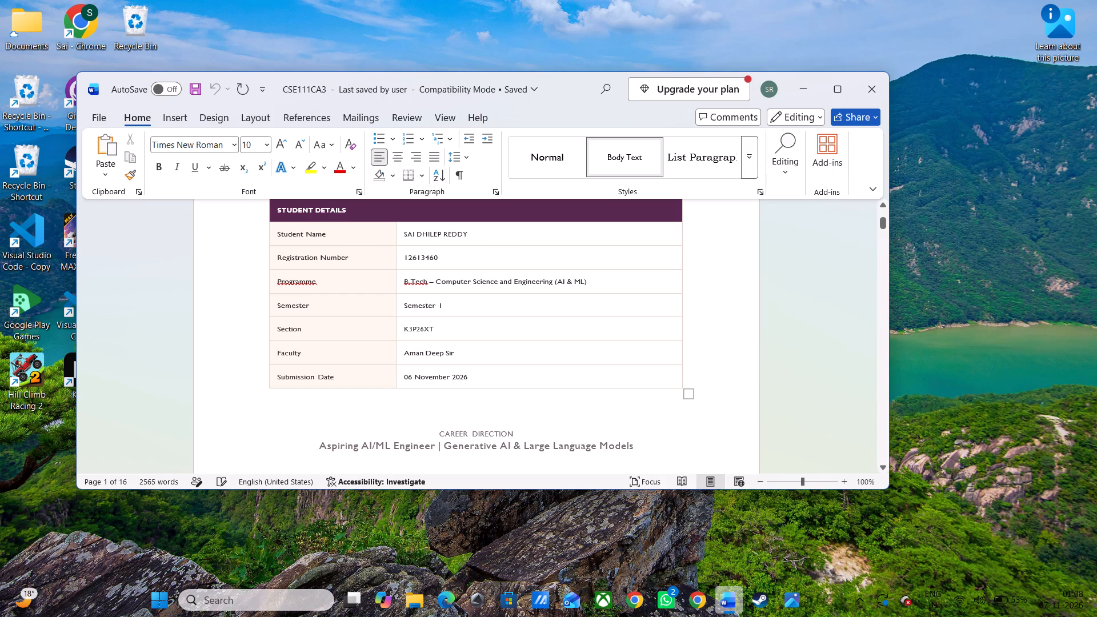
left_click(99, 111)
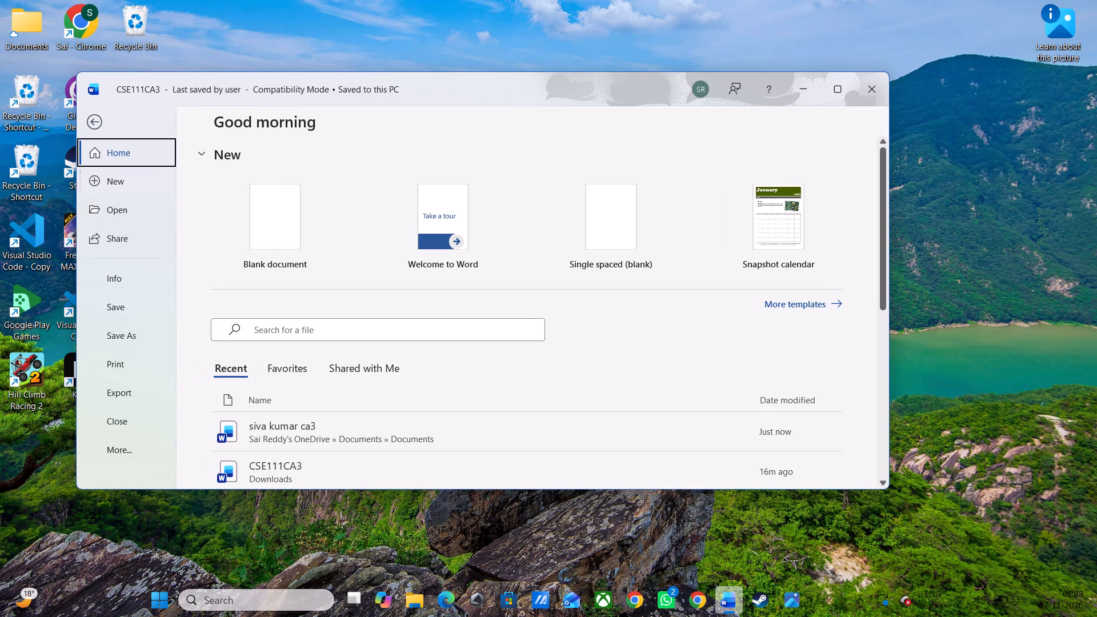
left_click(275, 430)
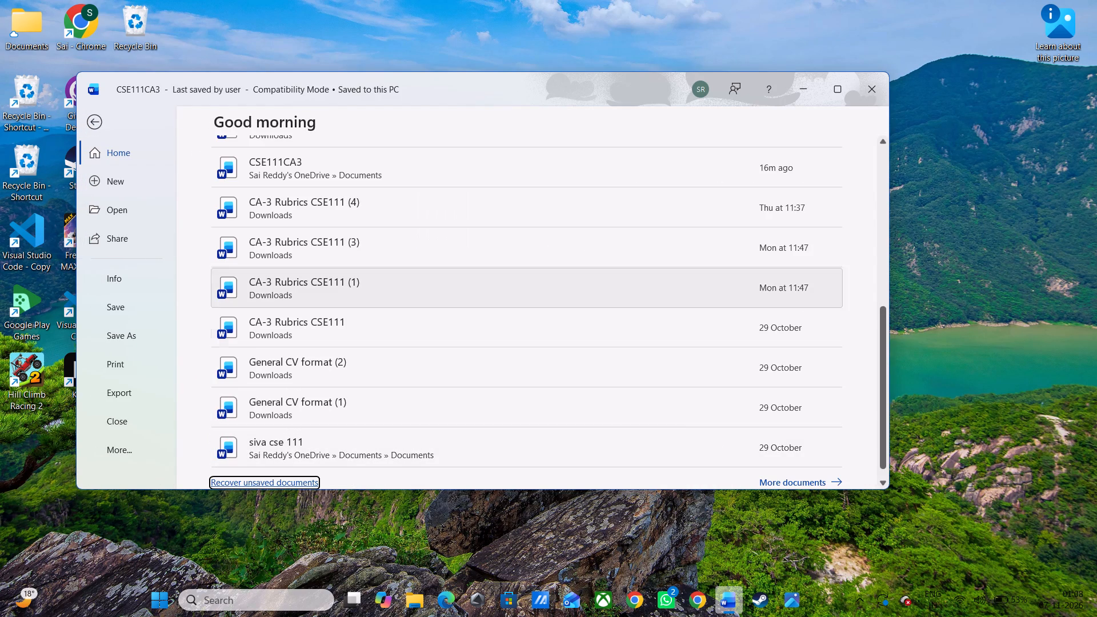
scroll(314, 201, "up", 11)
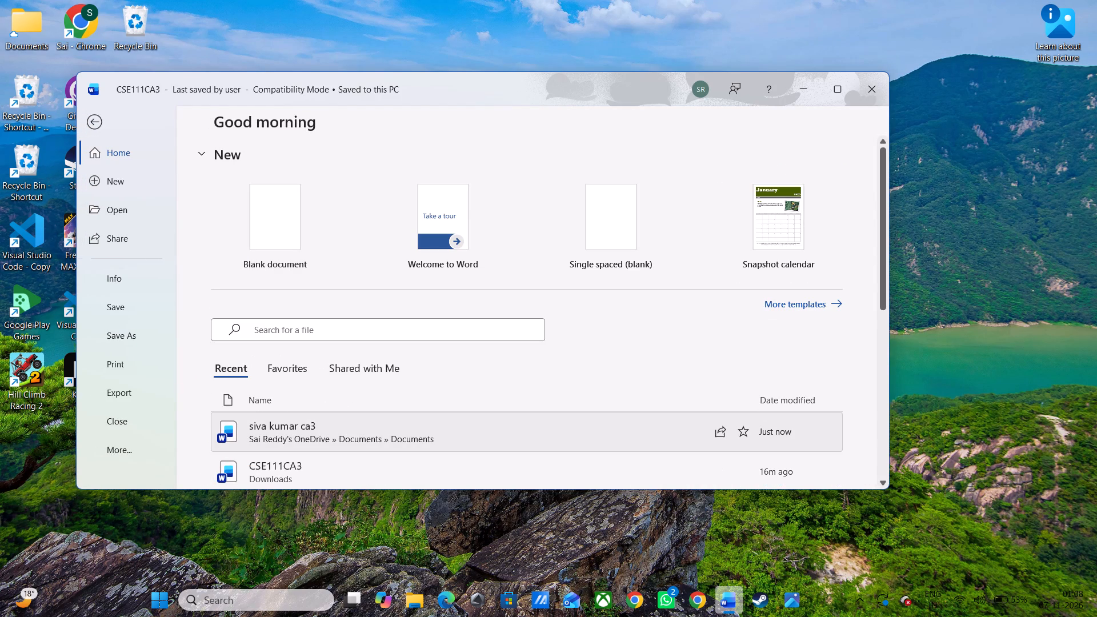
left_click(292, 413)
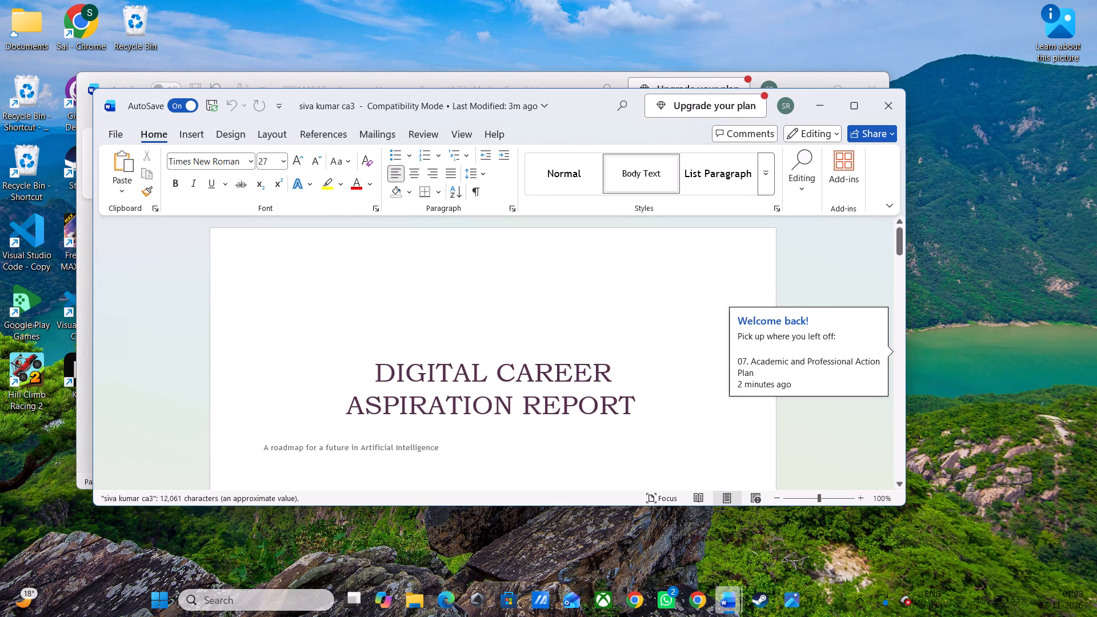
scroll(622, 325, "down", 2)
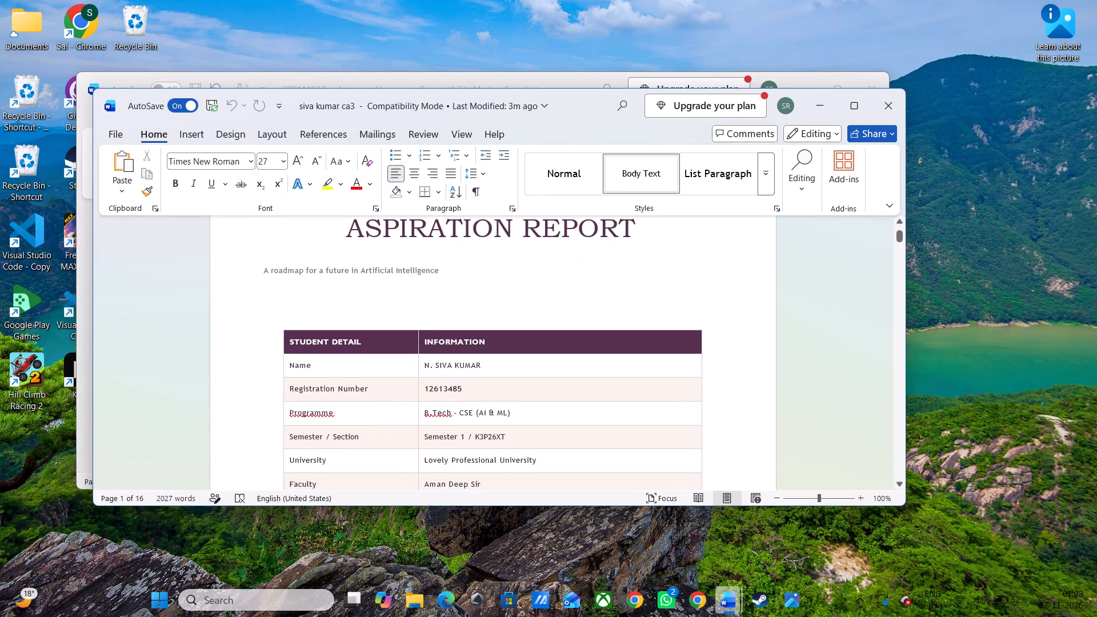
scroll(622, 325, "up", 1)
scroll(622, 325, "down", 1)
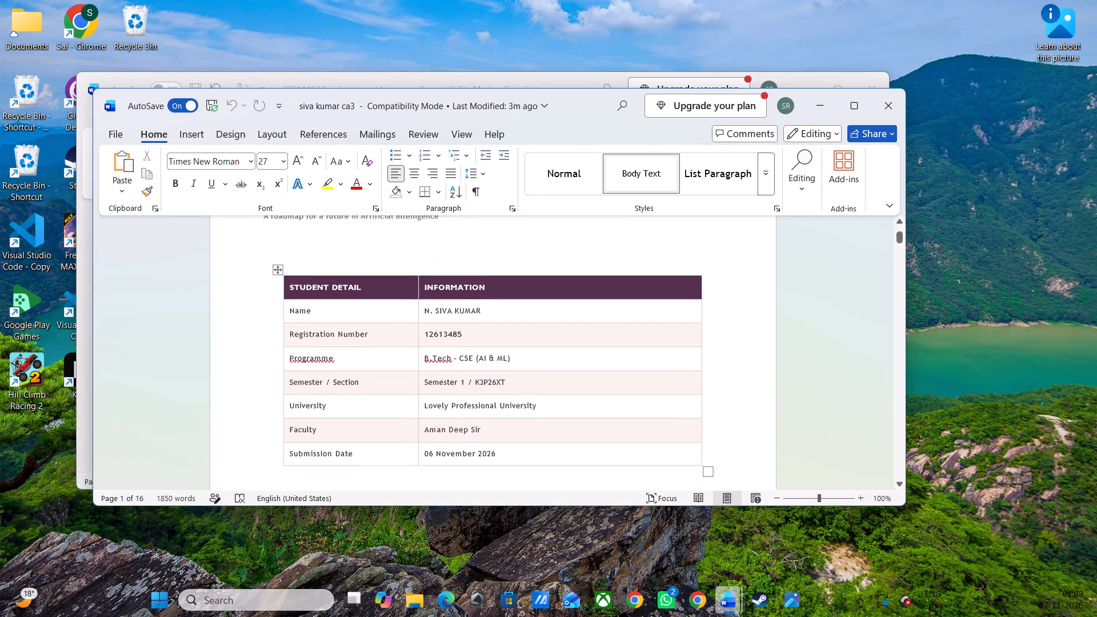
scroll(622, 325, "down", 1)
scroll(498, 277, "up", 1)
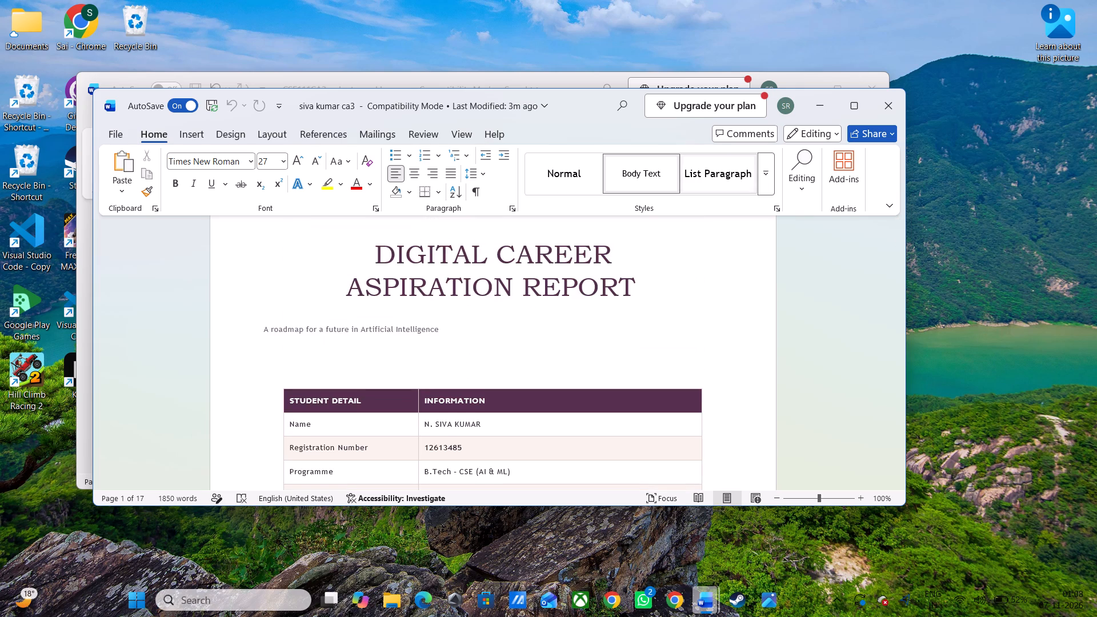
Look through the report from the cover page's student details to the page with the LinkedIn screenshot.
left_click(187, 141)
right_click(187, 141)
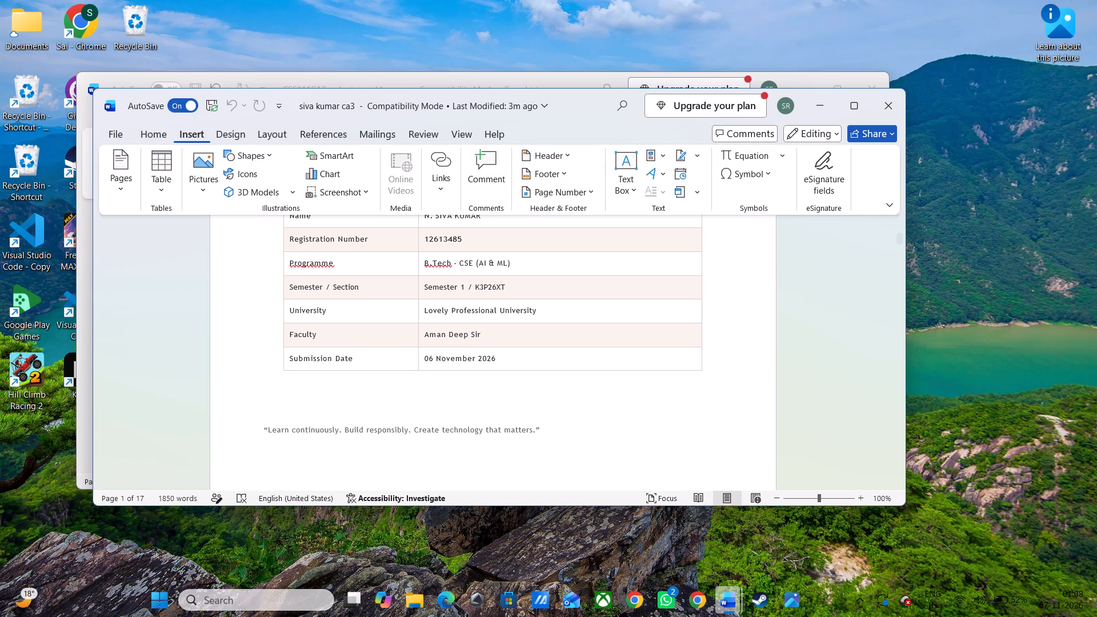
left_click(187, 141)
right_click(187, 141)
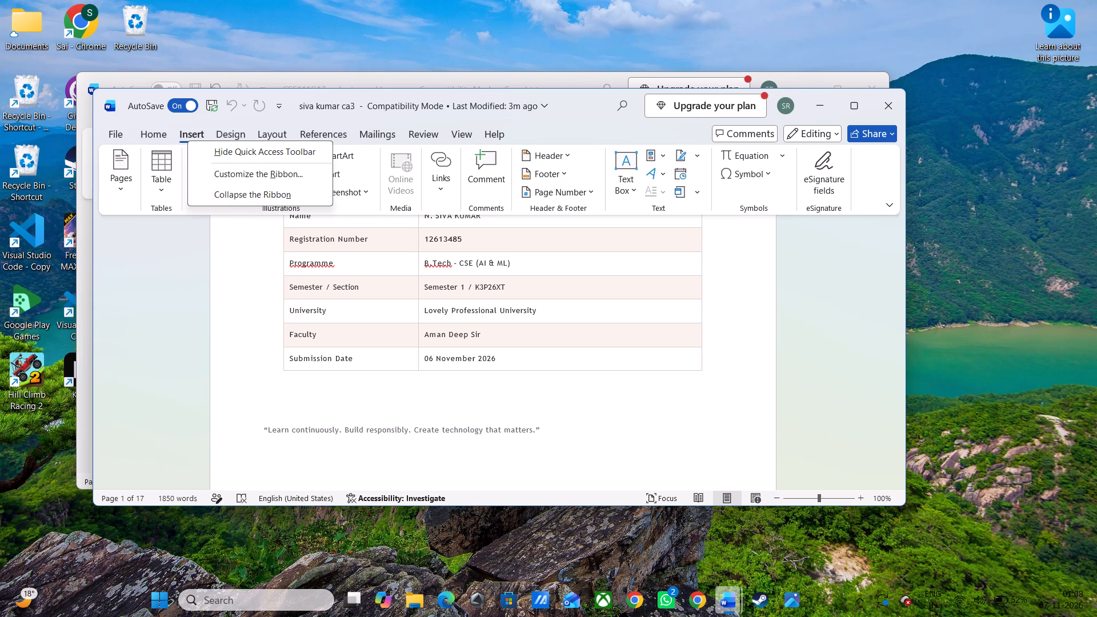
scroll(369, 225, "up", 1)
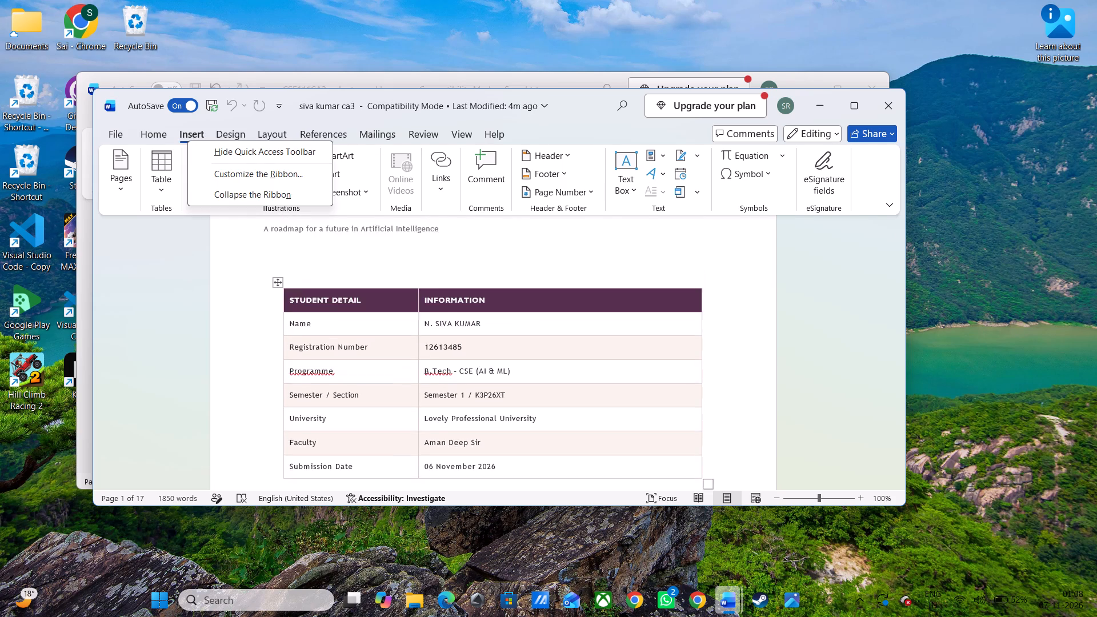
scroll(369, 225, "up", 1)
scroll(363, 359, "down", 13)
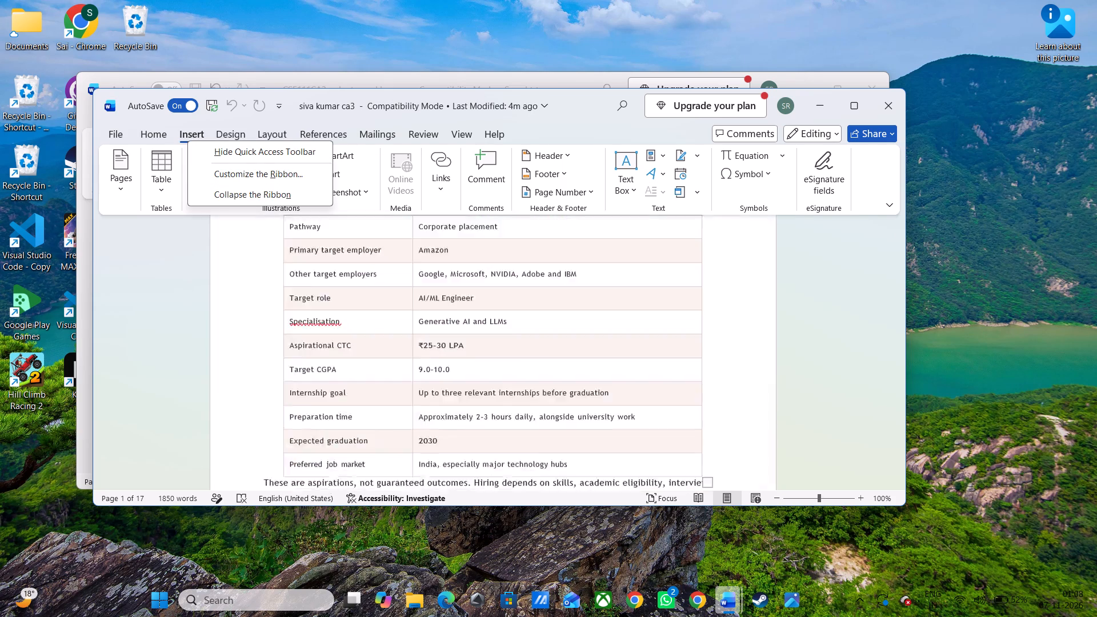
scroll(363, 359, "down", 5)
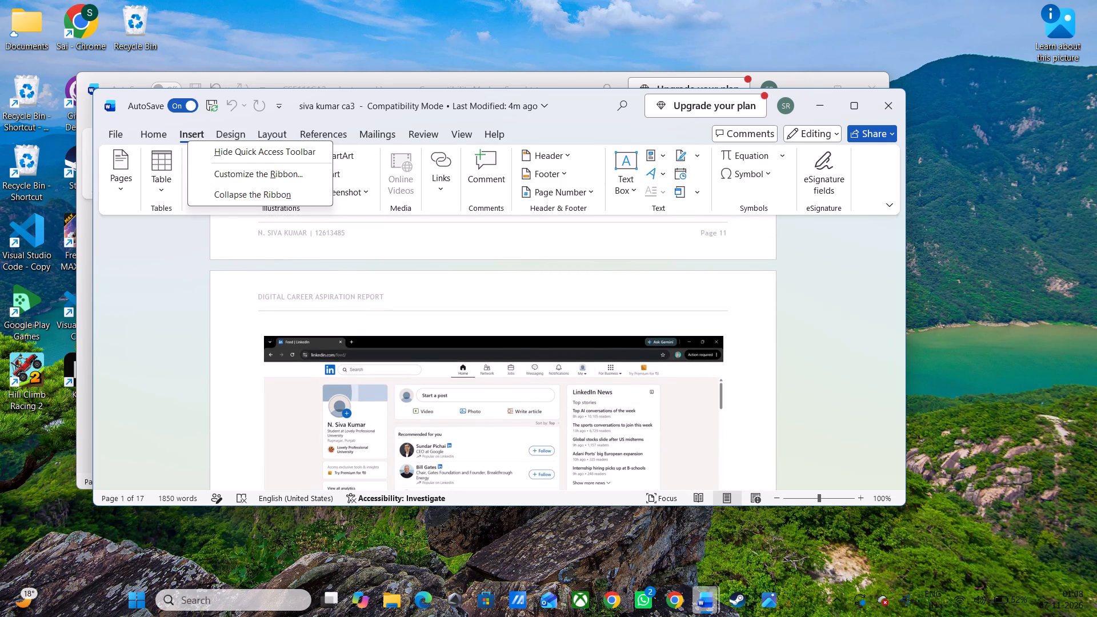
Save a copy of the CA3 report to this PC's Downloads folder as a Word Document, accepting the upgrade to the newest file format.
left_click(117, 129)
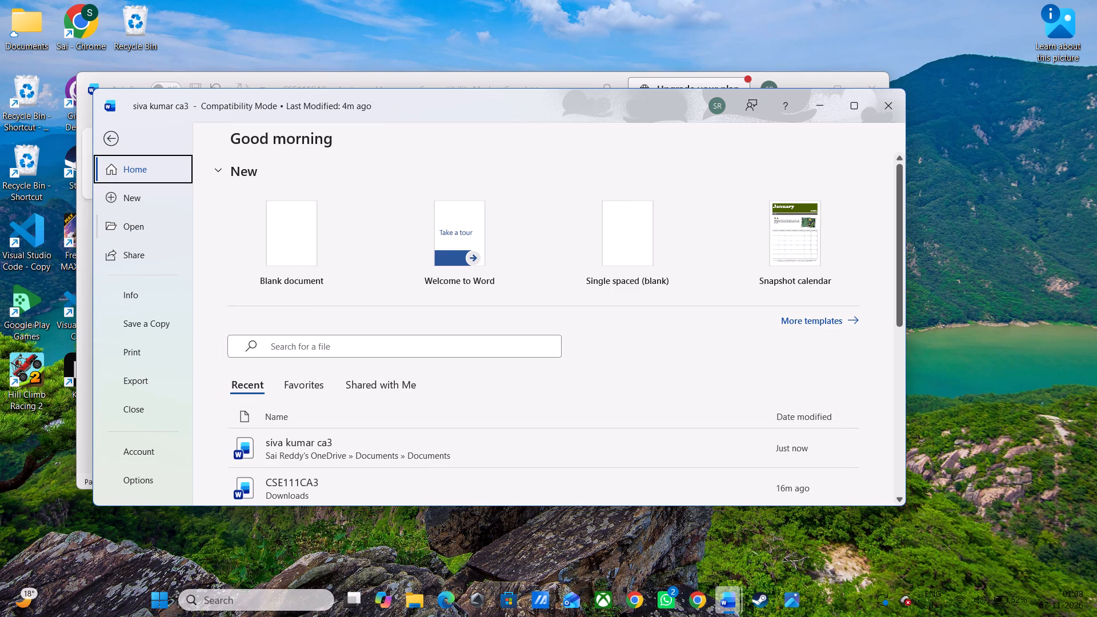
left_click(135, 326)
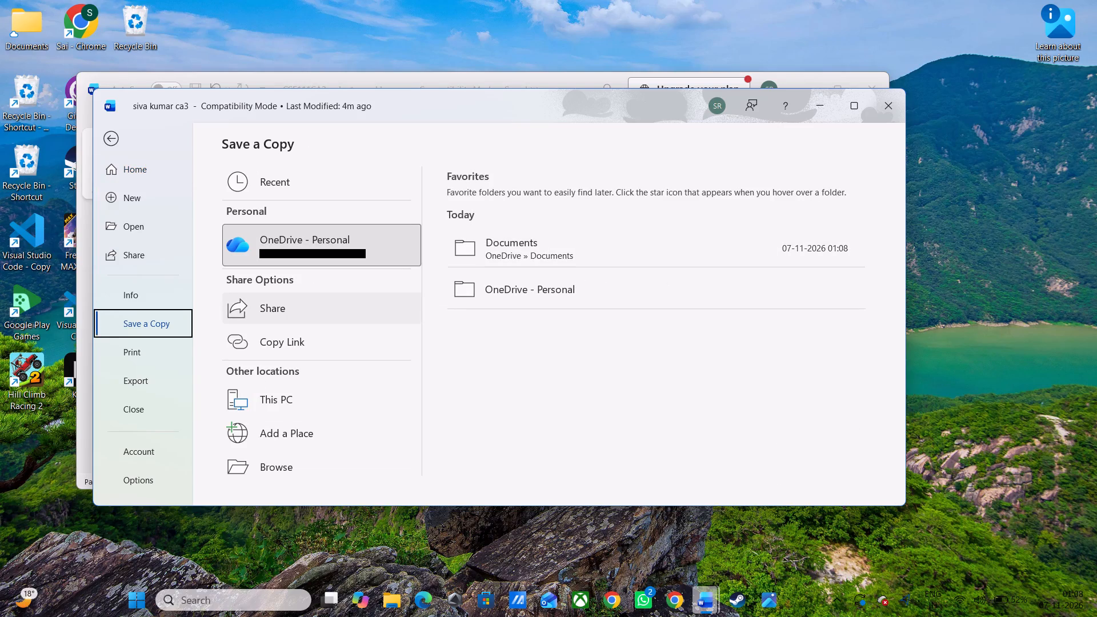
scroll(297, 294, "down", 1)
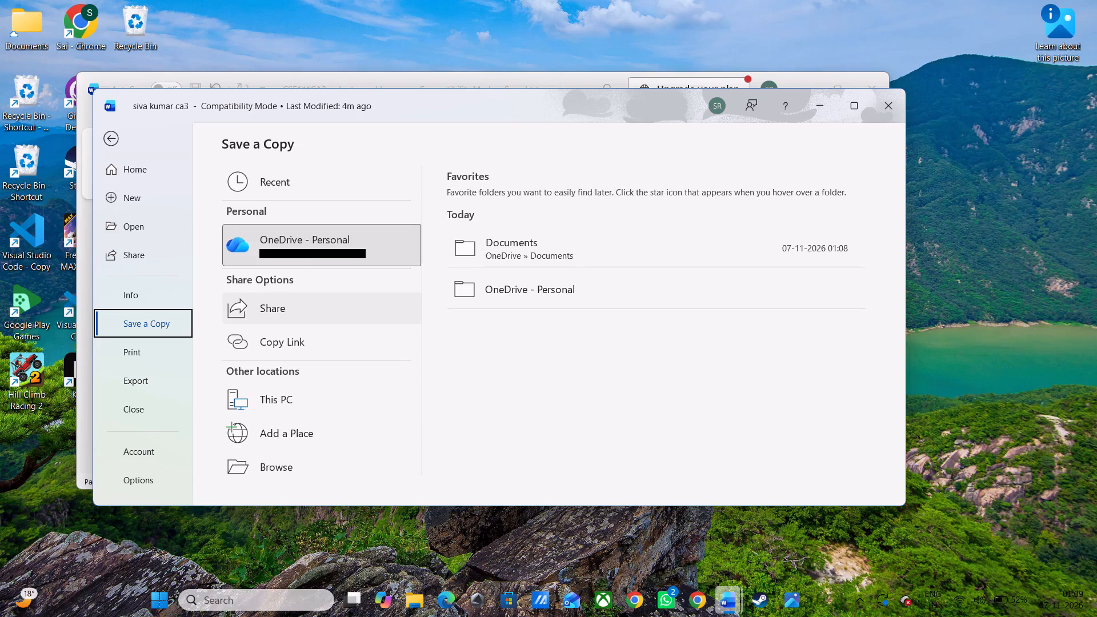
left_click(287, 396)
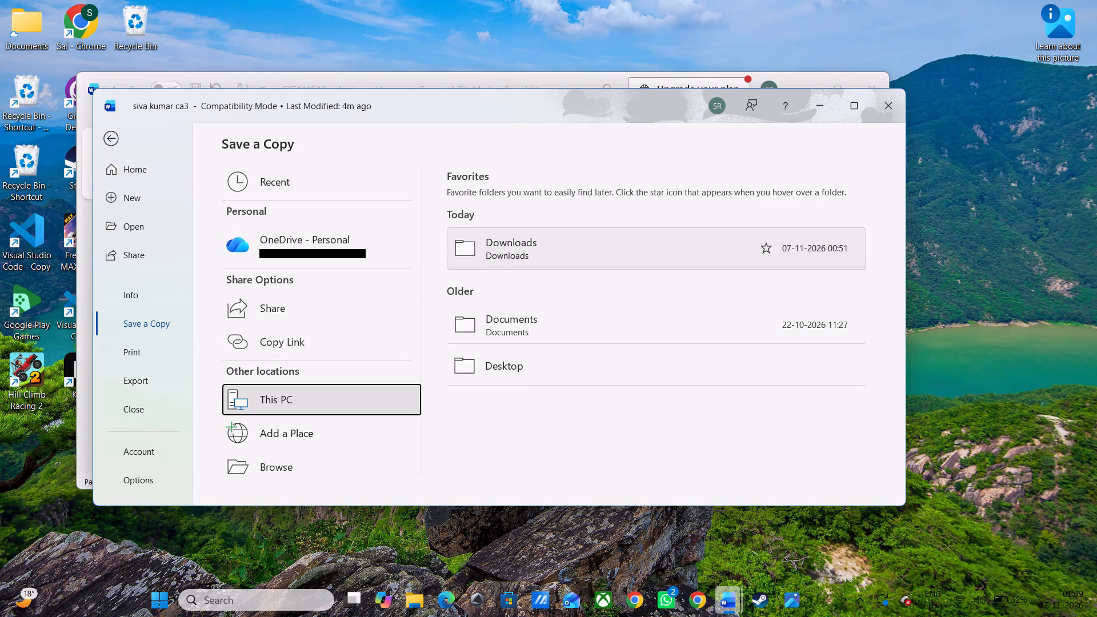
left_click(483, 242)
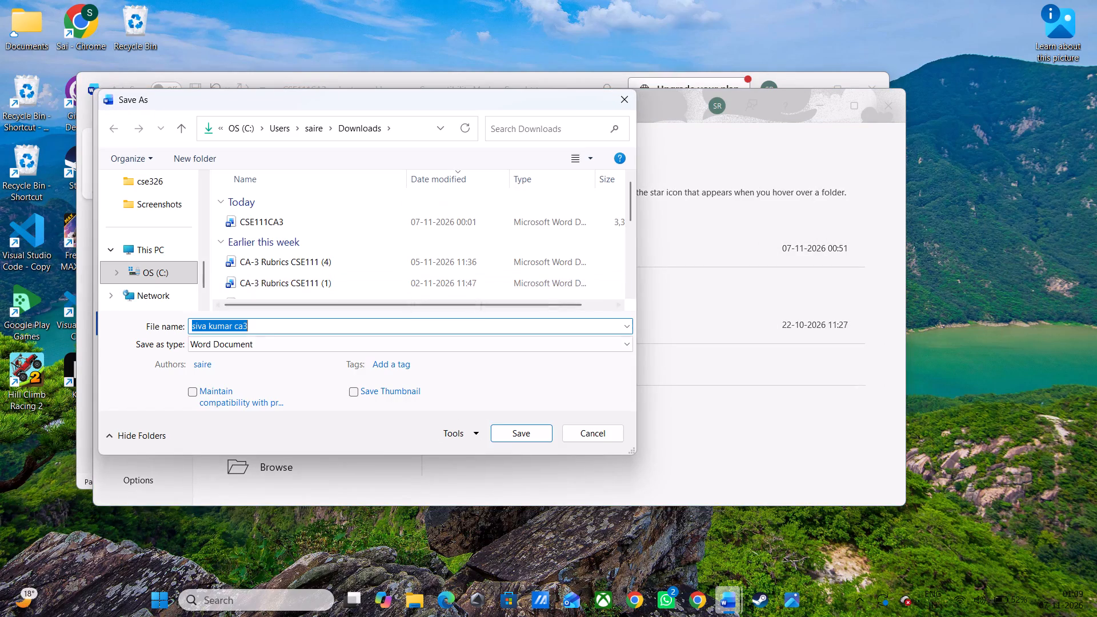
left_click(530, 441)
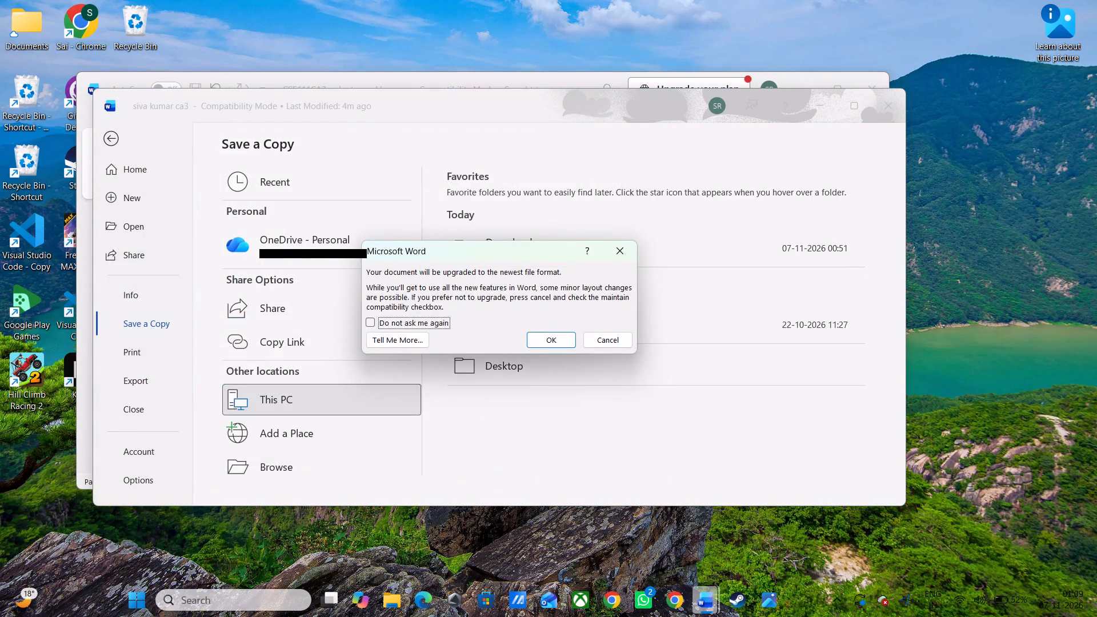
double_click(371, 325)
left_click(363, 322)
left_click(550, 346)
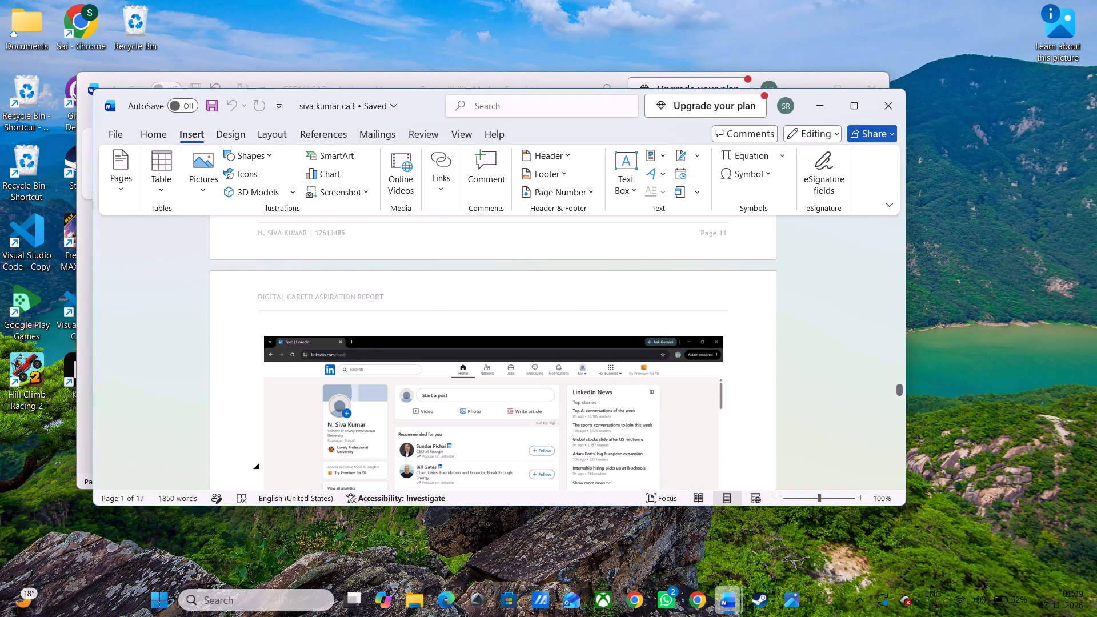
Switch to File Explorer, open the newly saved CA3 report from Downloads and check its contents.
left_click(406, 596)
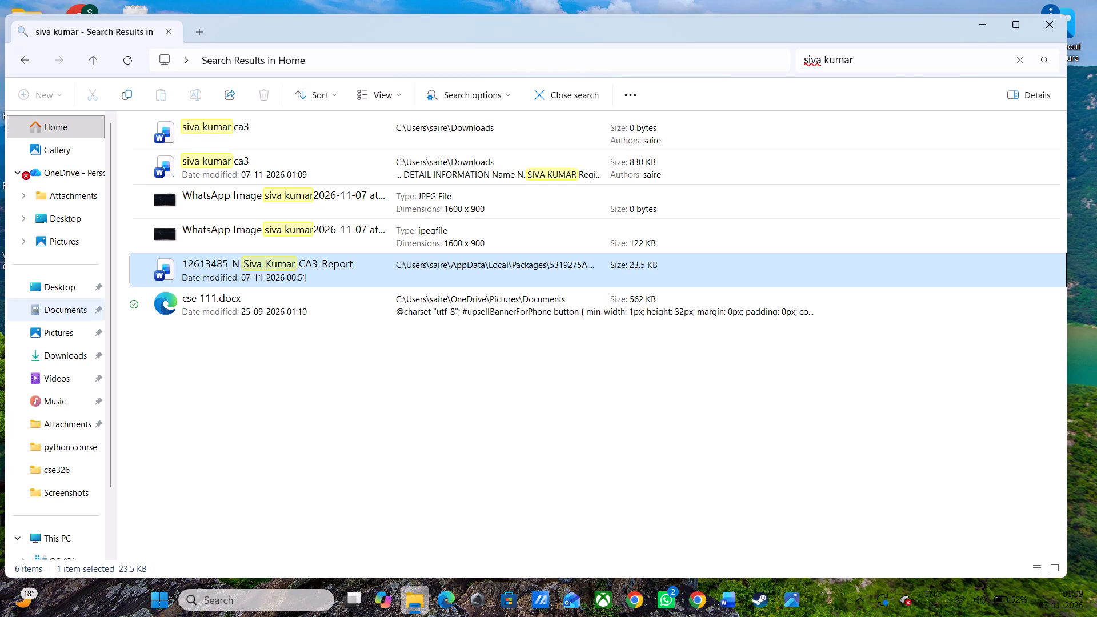
left_click(58, 352)
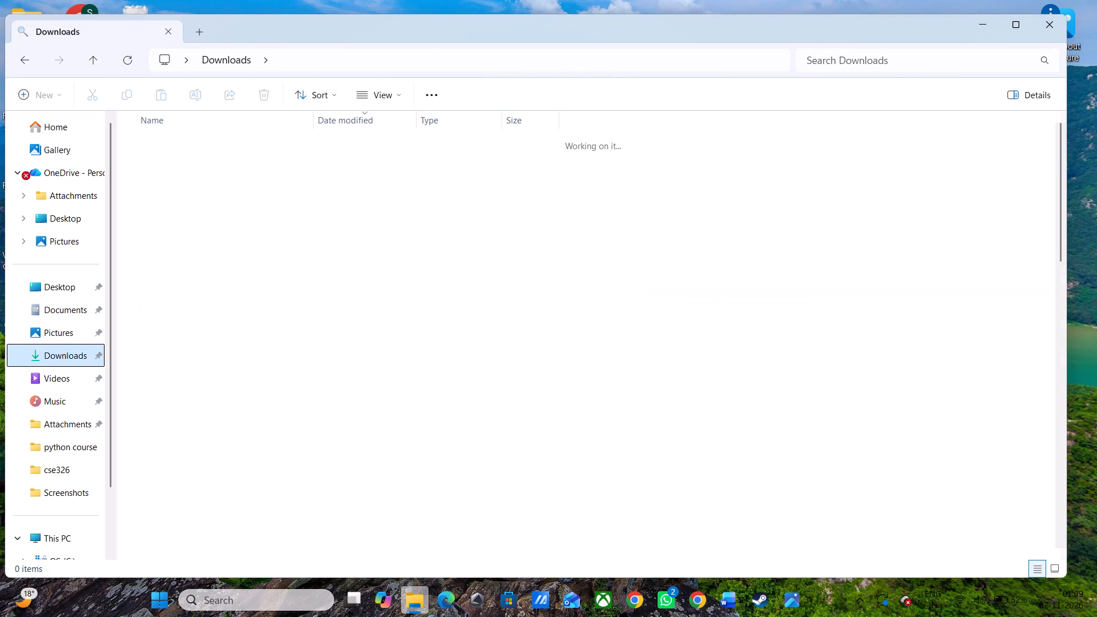
scroll(177, 261, "up", 6)
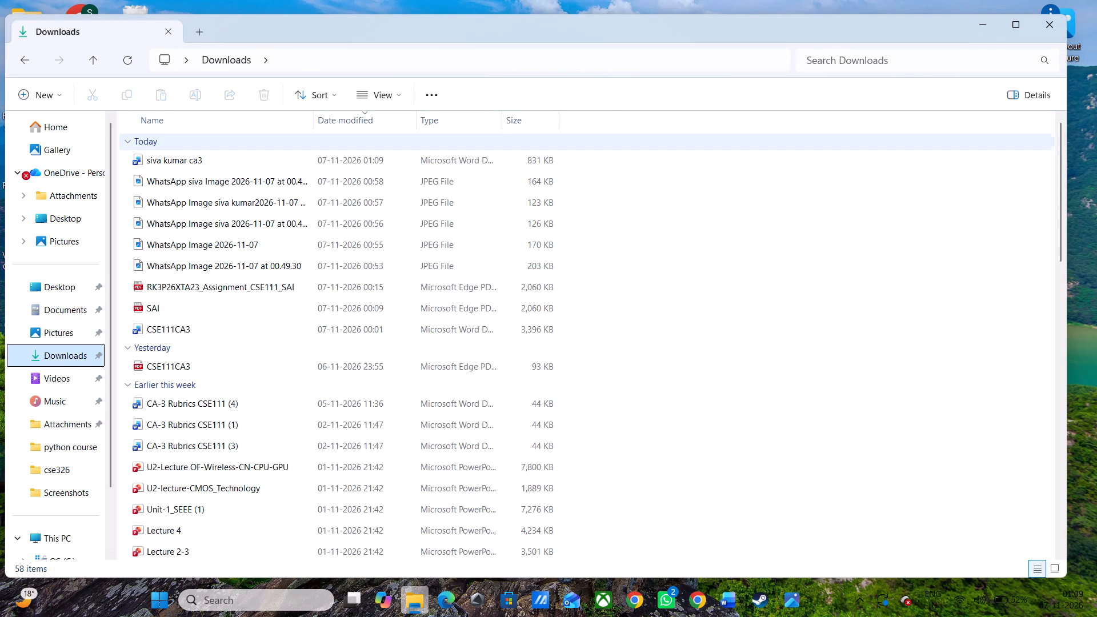
left_click(183, 163)
double_click(183, 163)
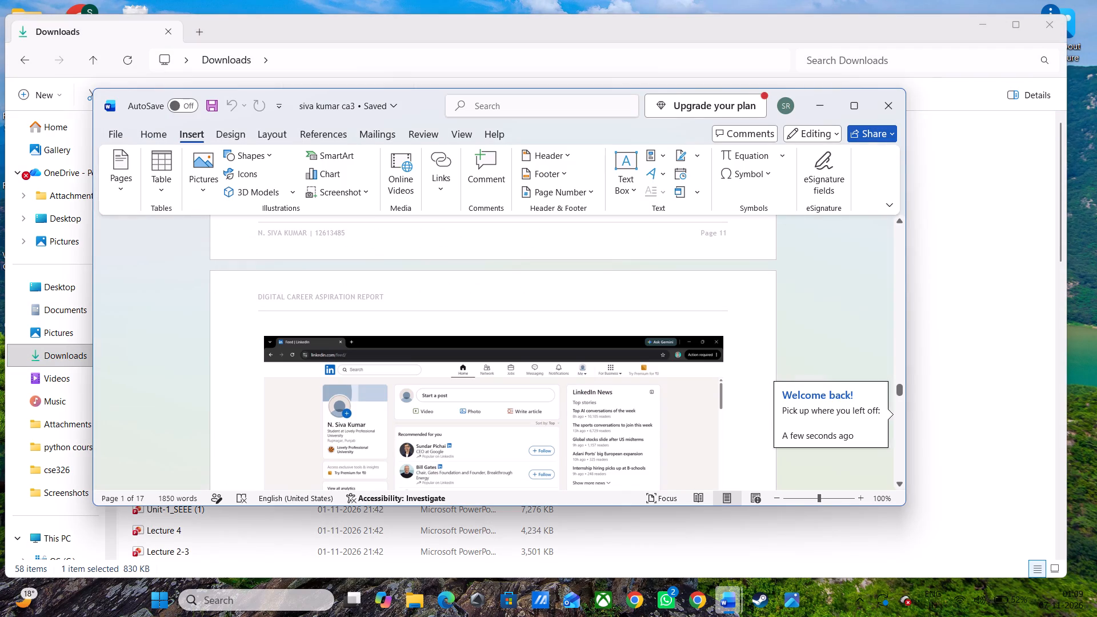
scroll(405, 326, "up", 2)
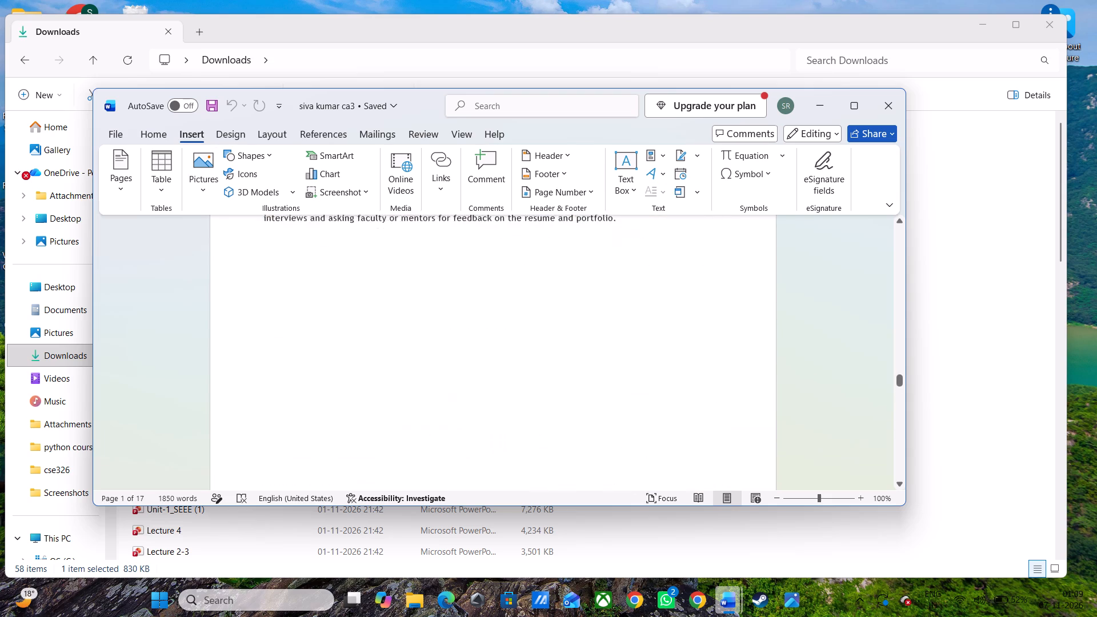
Select the saved CA3 report in Downloads, and minimise File Explorer and both open Word documents.
left_click(1008, 230)
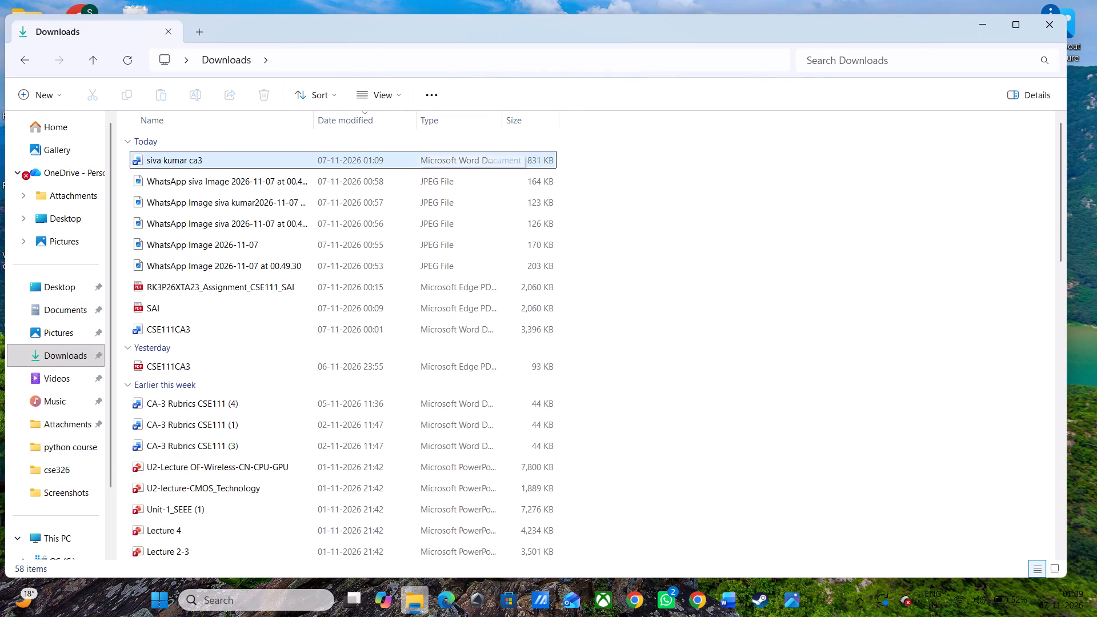
right_click(391, 161)
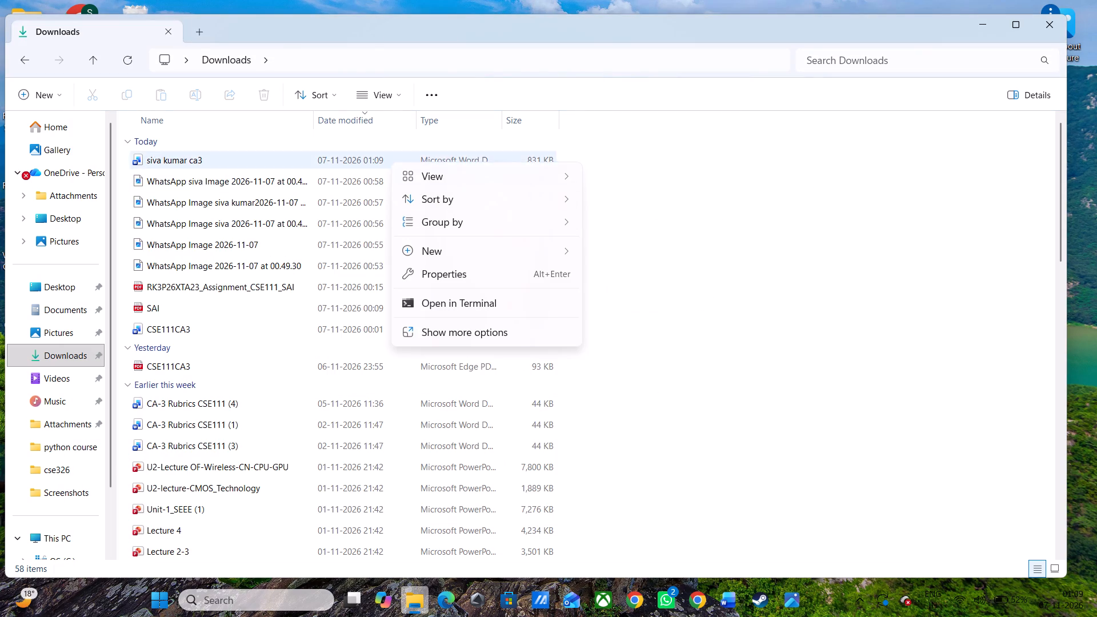
left_click(314, 155)
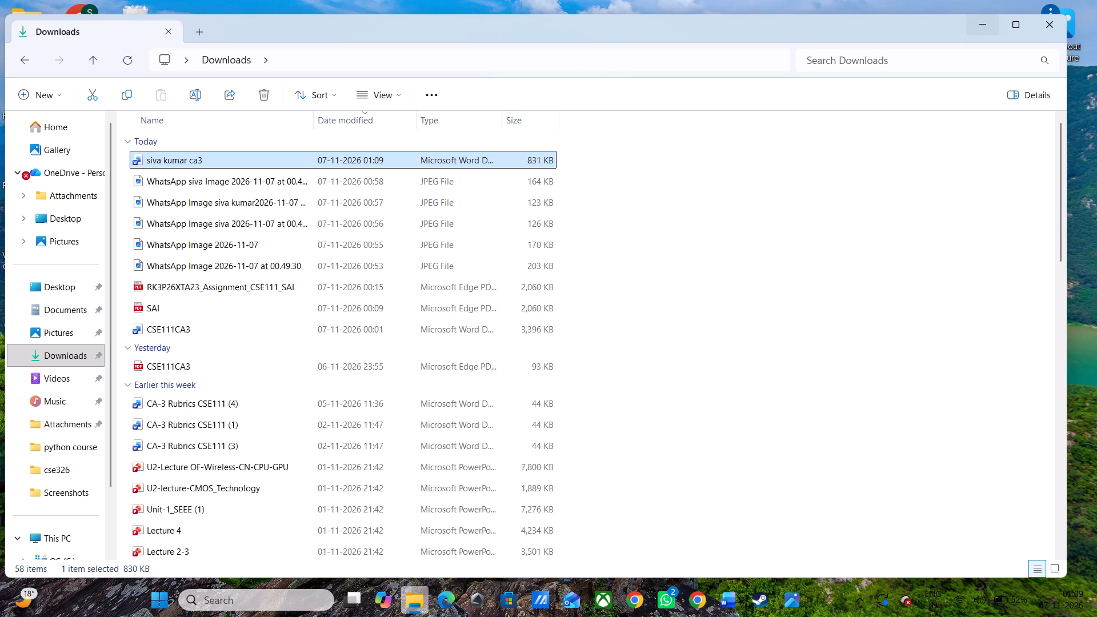
left_click(985, 22)
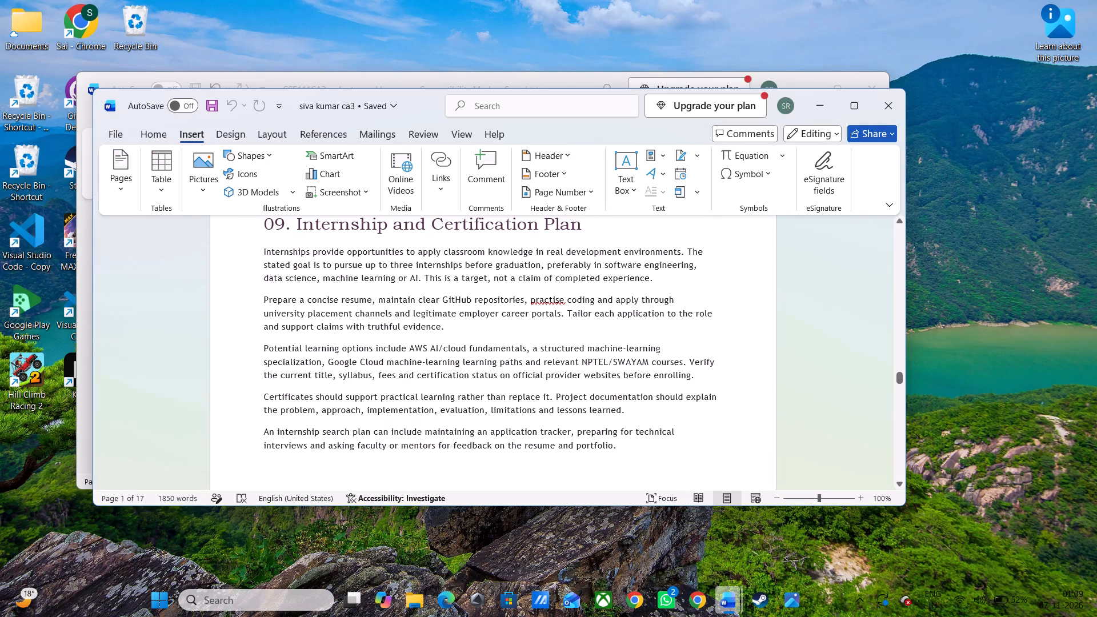
left_click(822, 108)
left_click(815, 94)
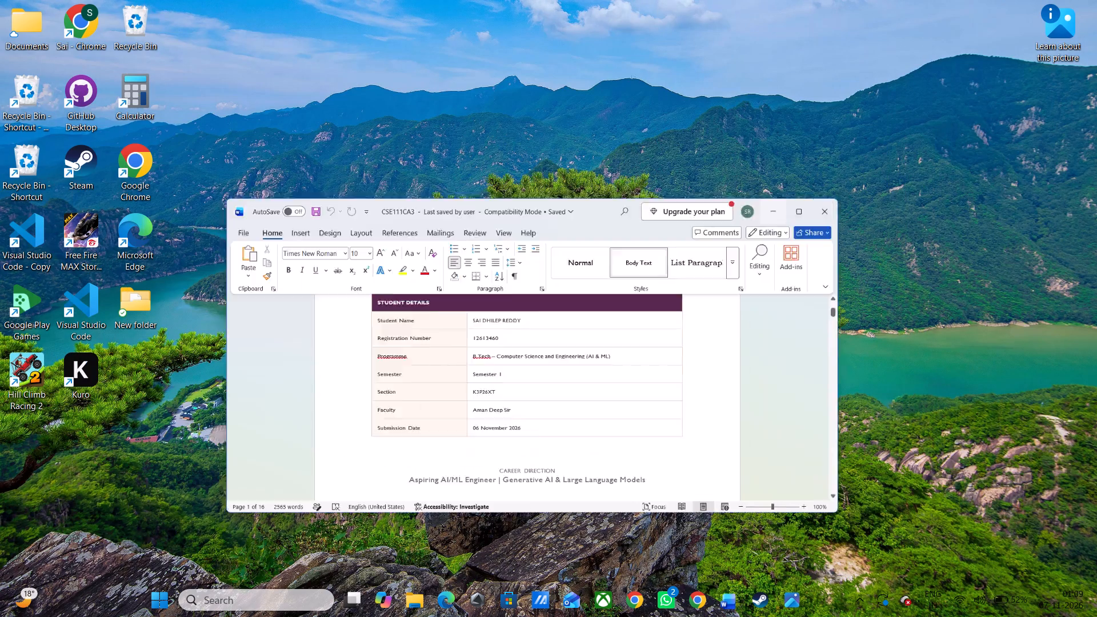
Open Google Chrome with the Sai profile.
left_click(638, 613)
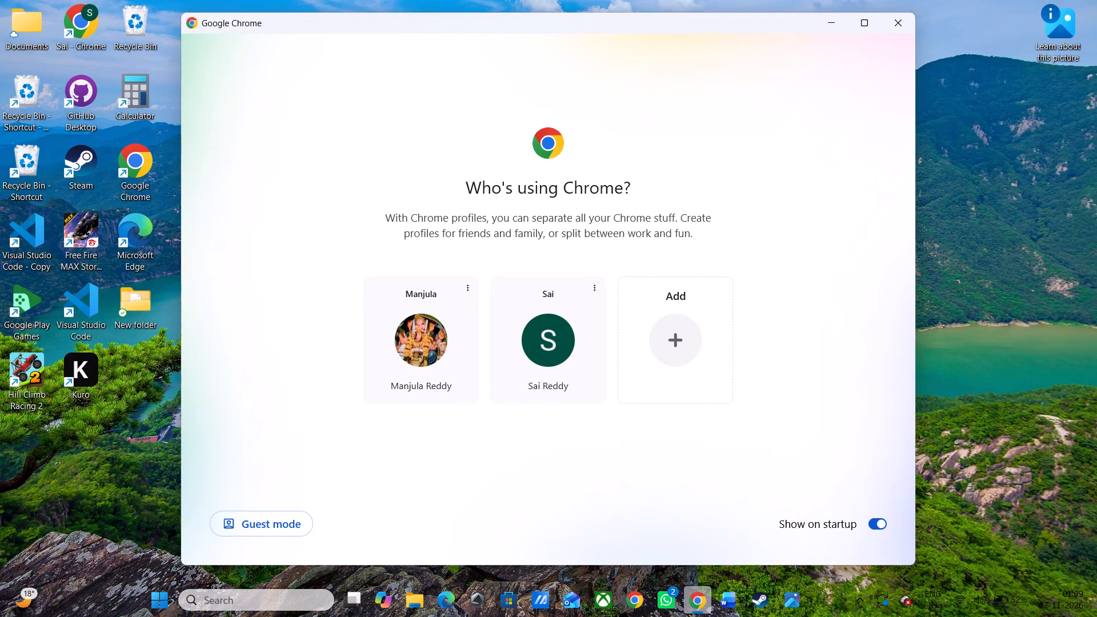
left_click(521, 347)
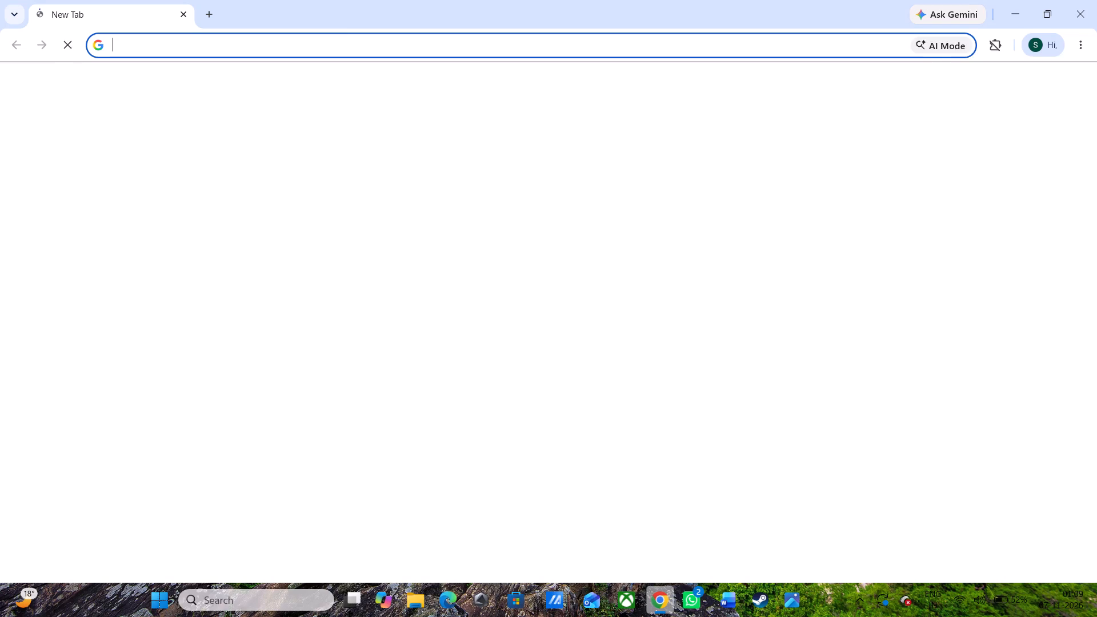